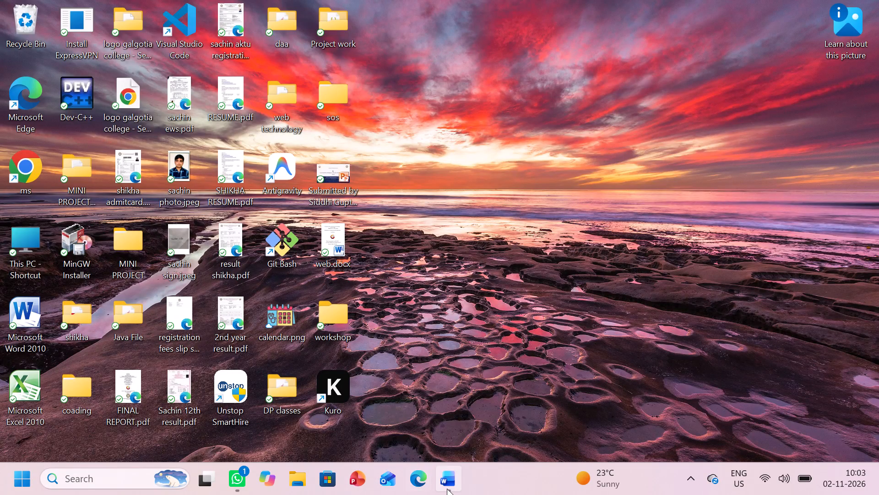
Switch to the open FinalReport-Blank_Format document in Word.
{"action": "left_click", "coordinate": [464, 392]}
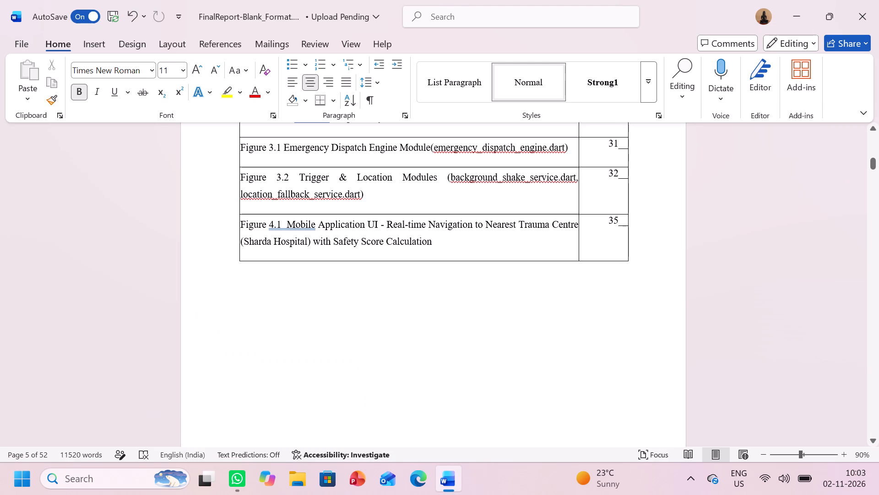
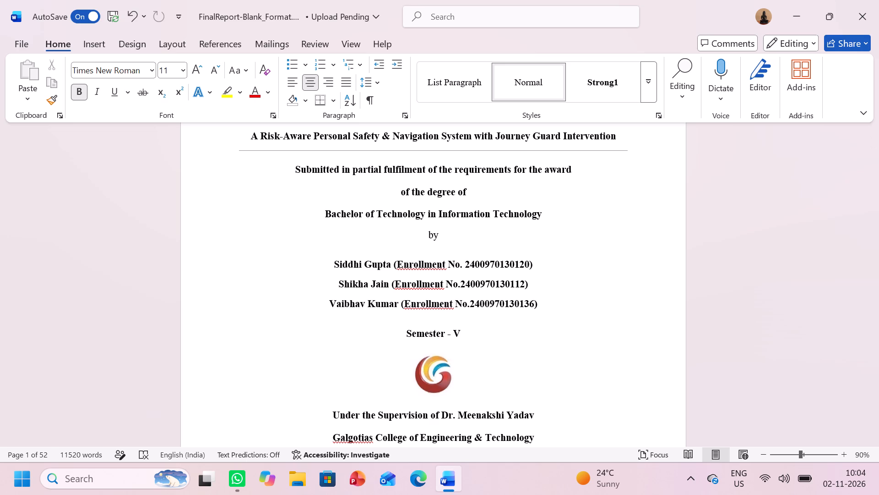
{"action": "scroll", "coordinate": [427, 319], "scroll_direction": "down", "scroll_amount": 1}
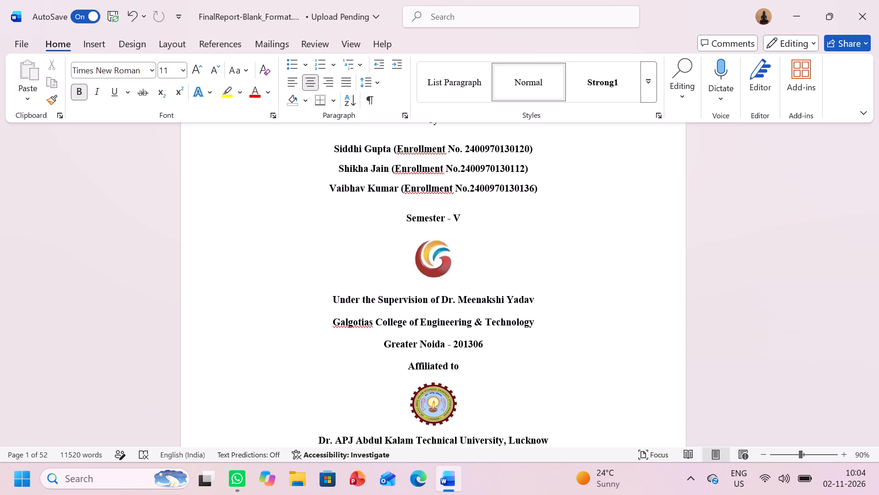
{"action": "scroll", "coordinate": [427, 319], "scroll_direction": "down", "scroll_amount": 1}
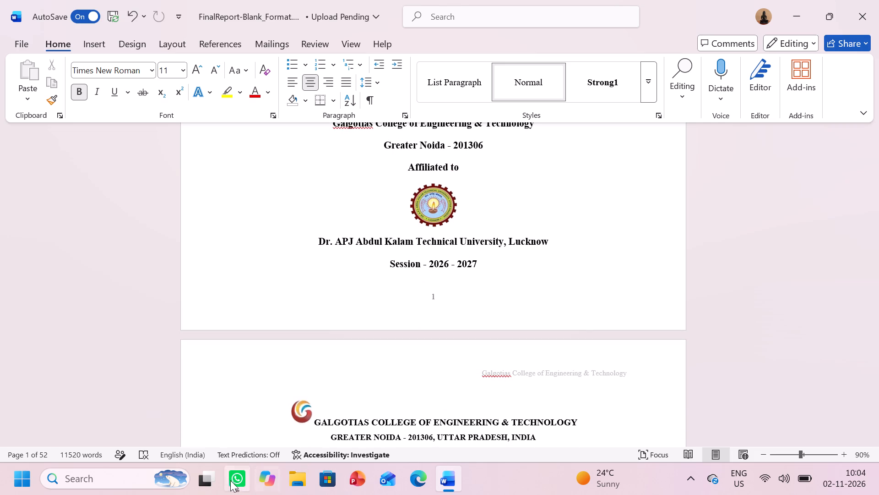
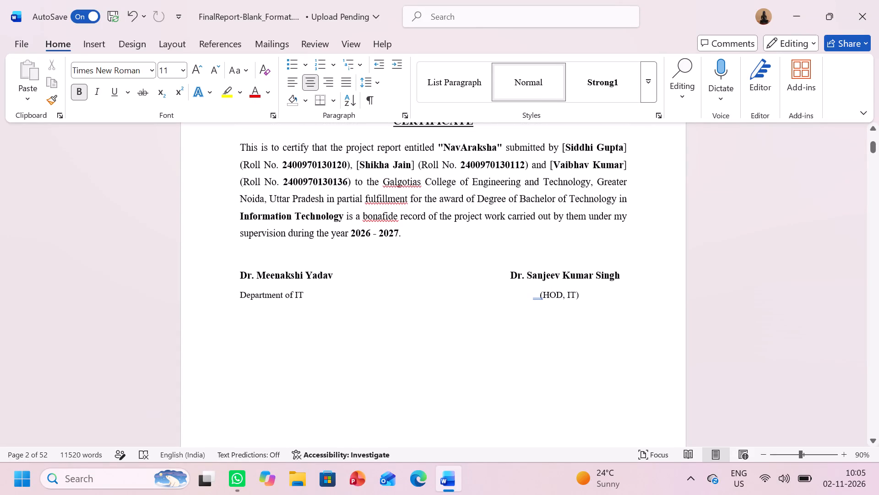
Delete the square brackets around the first student's name in the Certificate paragraph.
{"action": "left_click", "coordinate": [563, 143]}
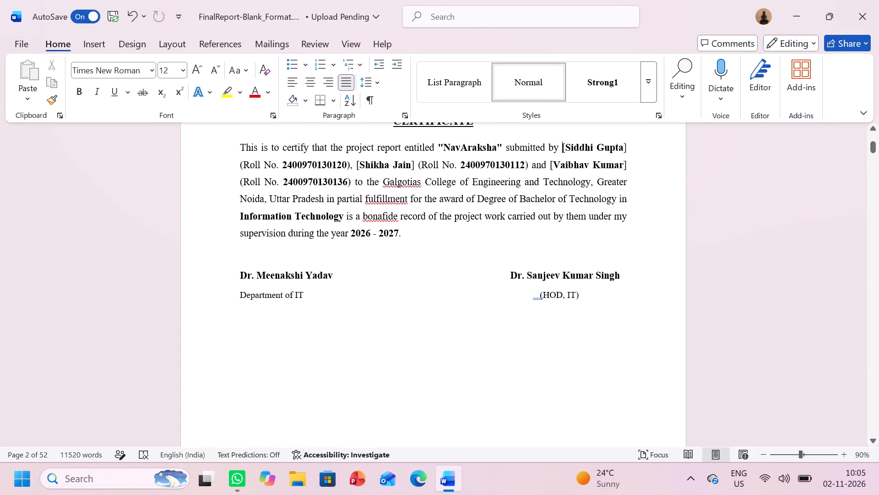
{"action": "key", "text": "Right"}
{"action": "key", "text": "BackSpace"}
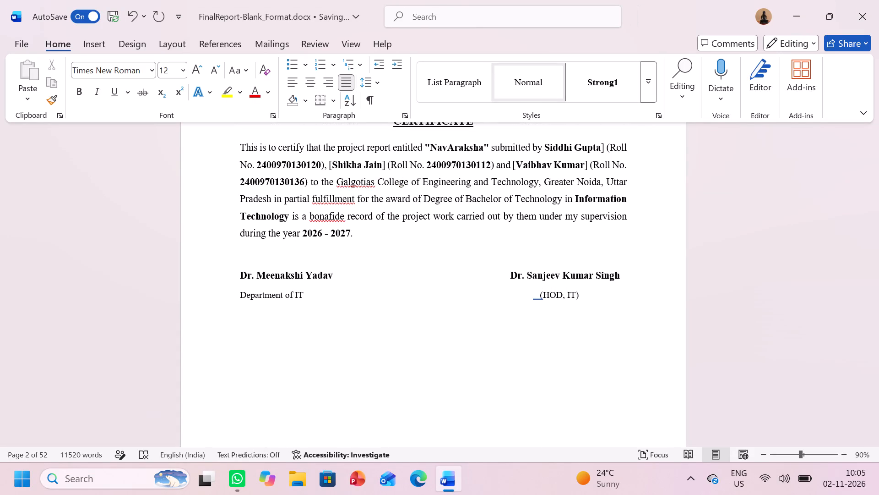
{"action": "key", "text": "Right"}
{"action": "key", "text": "Right"}
{"action": "key", "text": "Right"}
{"action": "key", "text": "Right"}
{"action": "key", "text": "Right"}
{"action": "key", "text": "Right"}
{"action": "key", "text": "Right"}
{"action": "key", "text": "Right"}
{"action": "key", "text": "Right"}
{"action": "key", "text": "Right"}
{"action": "key", "text": "Right"}
{"action": "key", "text": "Right"}
{"action": "key", "text": "Right"}
{"action": "key", "text": "BackSpace"}
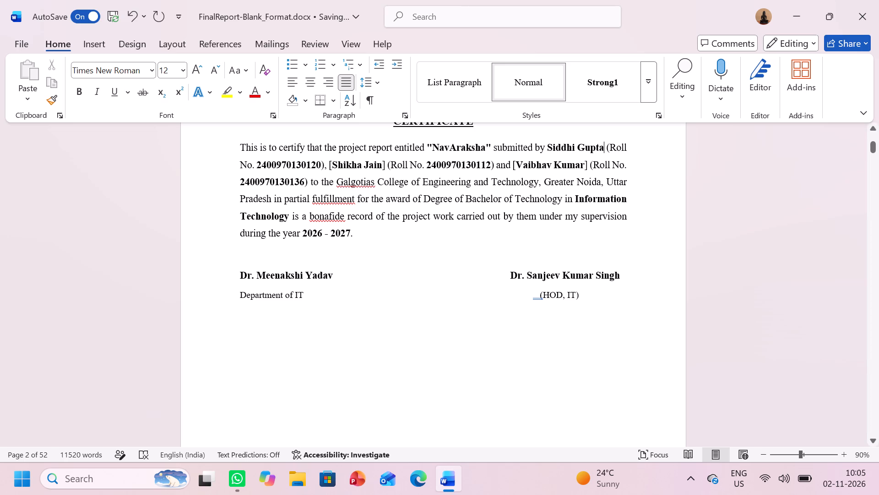
Delete the square brackets around the second student's name in the Certificate paragraph.
{"action": "left_click", "coordinate": [332, 166]}
{"action": "key", "text": "BackSpace"}
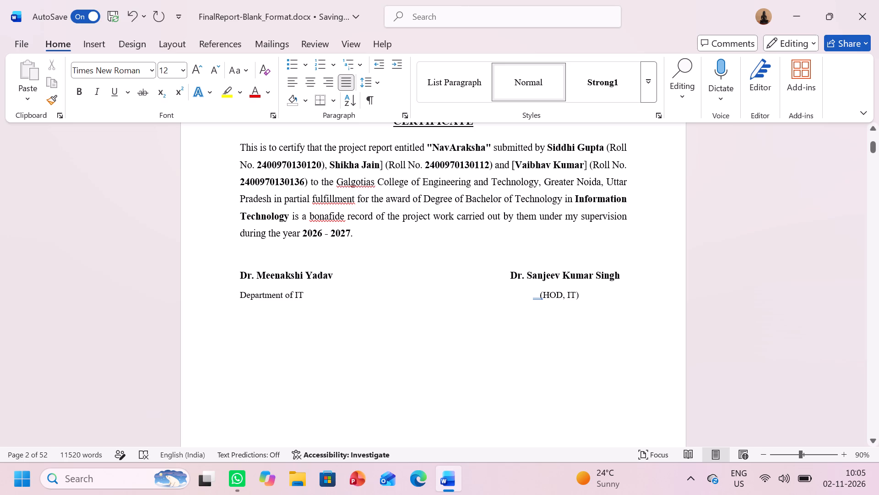
{"action": "left_click", "coordinate": [385, 167]}
{"action": "key", "text": "Left"}
{"action": "key", "text": "BackSpace"}
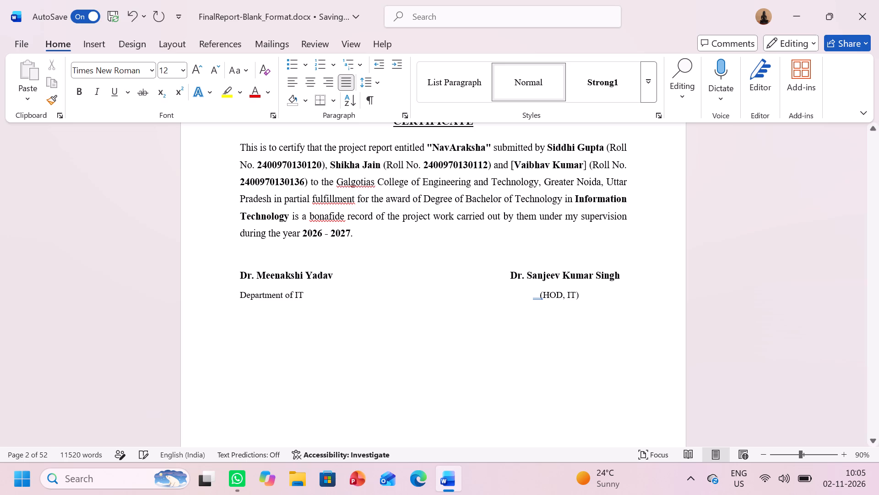
Delete the square brackets around the third student's name in the Certificate paragraph.
{"action": "left_click", "coordinate": [516, 162]}
{"action": "key", "text": "BackSpace"}
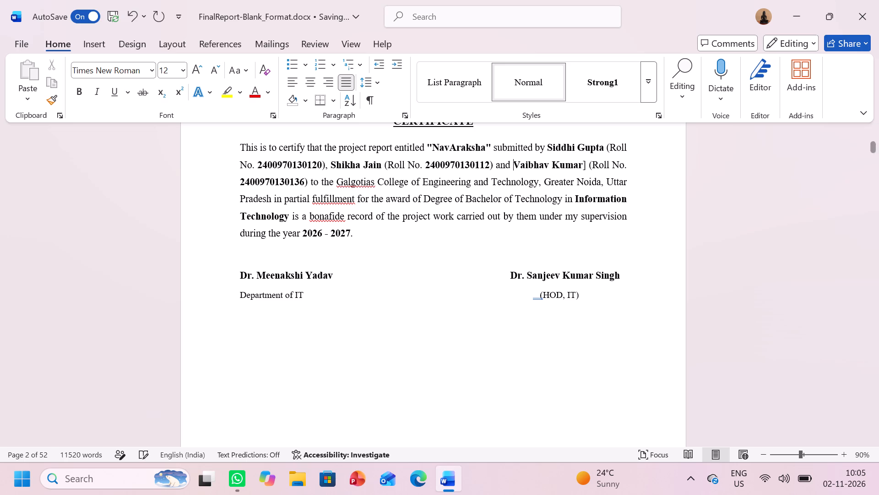
{"action": "left_click", "coordinate": [587, 165]}
{"action": "key", "text": "BackSpace"}
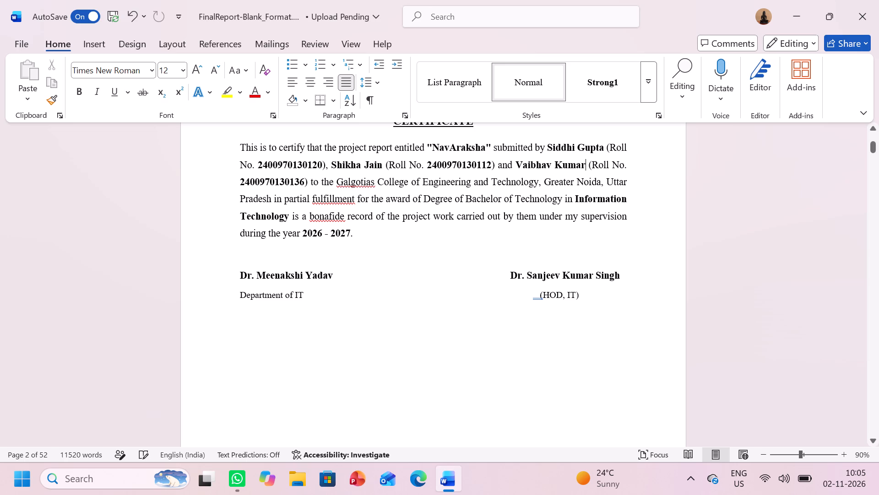
Accept the grammar suggestion removing the space before the comma after the Head of Department's name in the Acknowledgement.
{"action": "scroll", "coordinate": [559, 286], "scroll_direction": "down", "scroll_amount": 2}
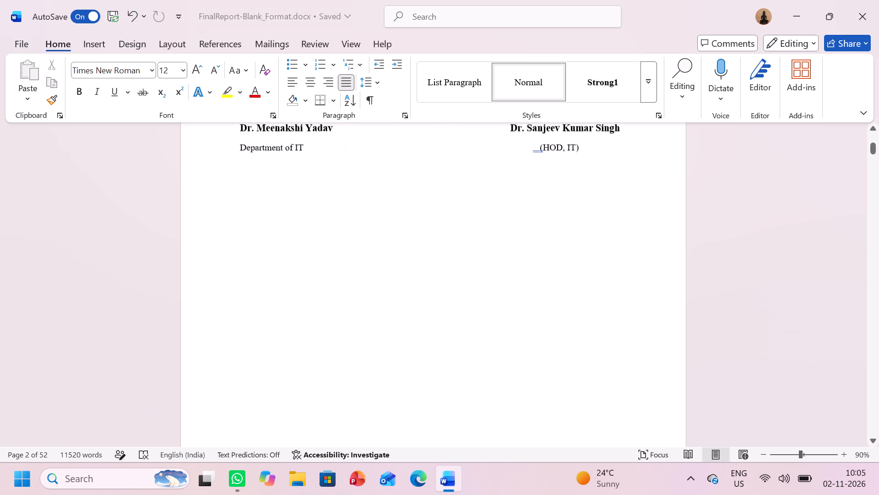
{"action": "scroll", "coordinate": [559, 286], "scroll_direction": "down", "scroll_amount": 3}
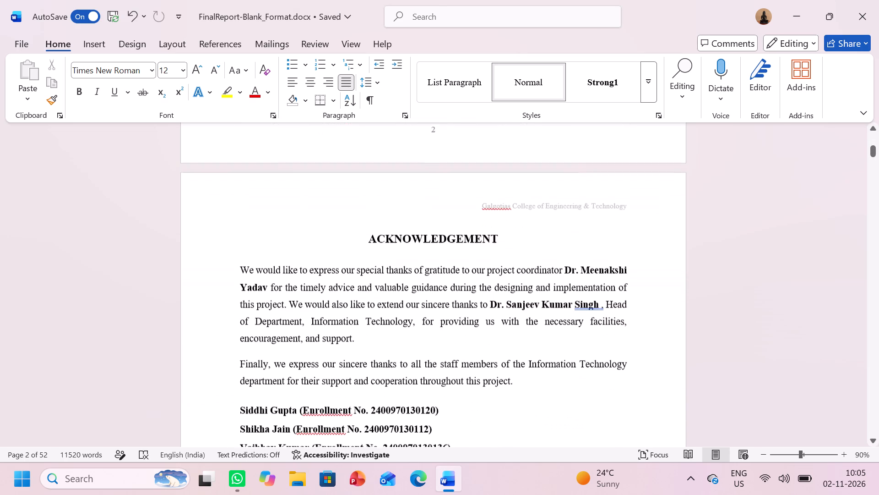
{"action": "scroll", "coordinate": [559, 286], "scroll_direction": "down", "scroll_amount": 1}
{"action": "left_click", "coordinate": [586, 299]}
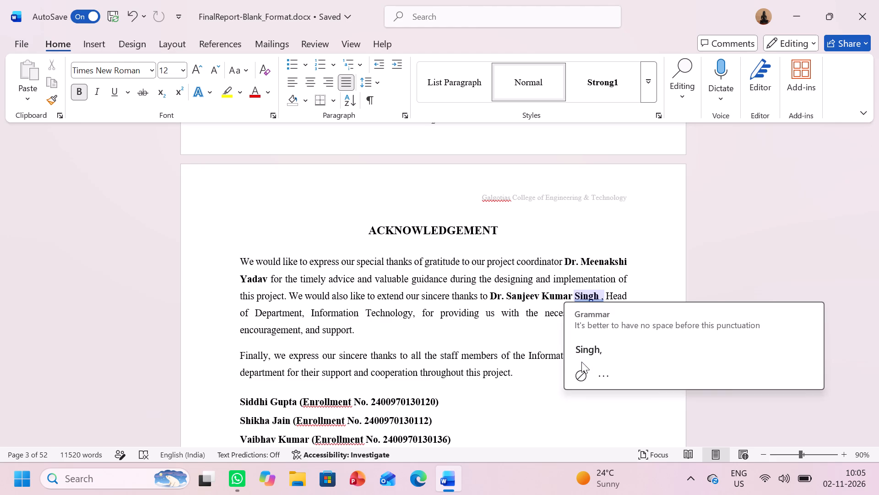
{"action": "left_click", "coordinate": [581, 352]}
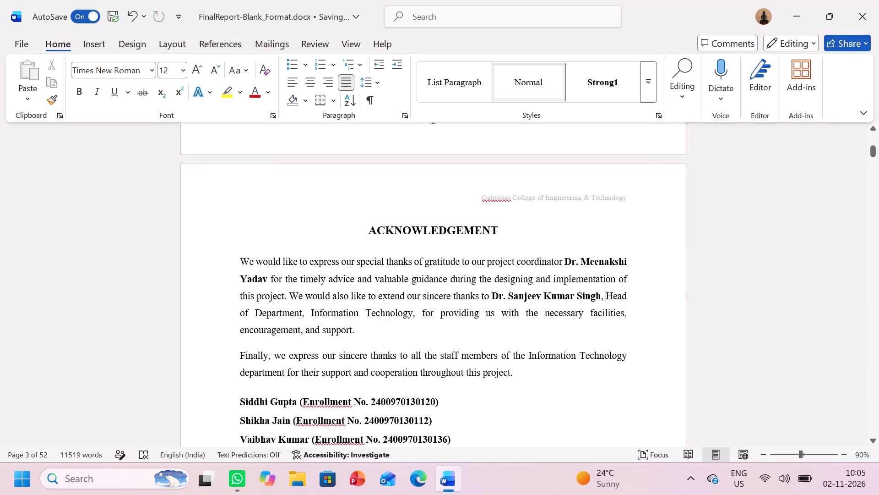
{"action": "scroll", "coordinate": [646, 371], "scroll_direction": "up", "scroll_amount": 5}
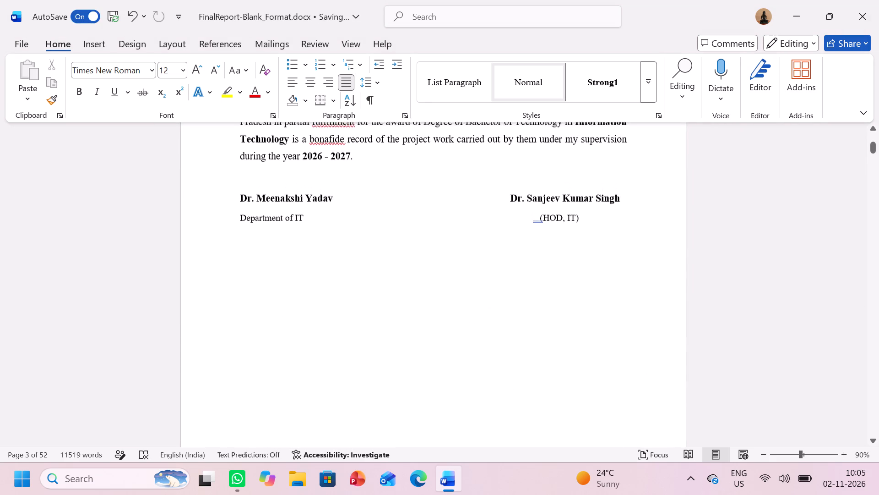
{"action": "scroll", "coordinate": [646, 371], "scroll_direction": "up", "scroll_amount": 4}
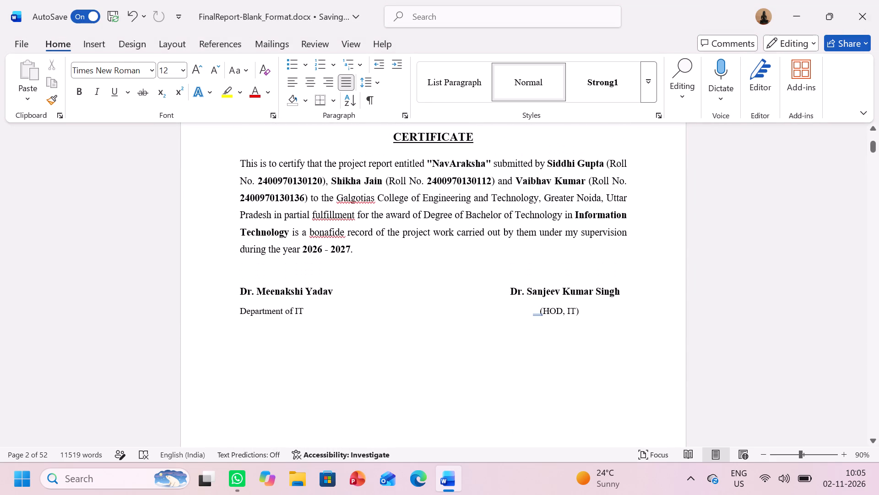
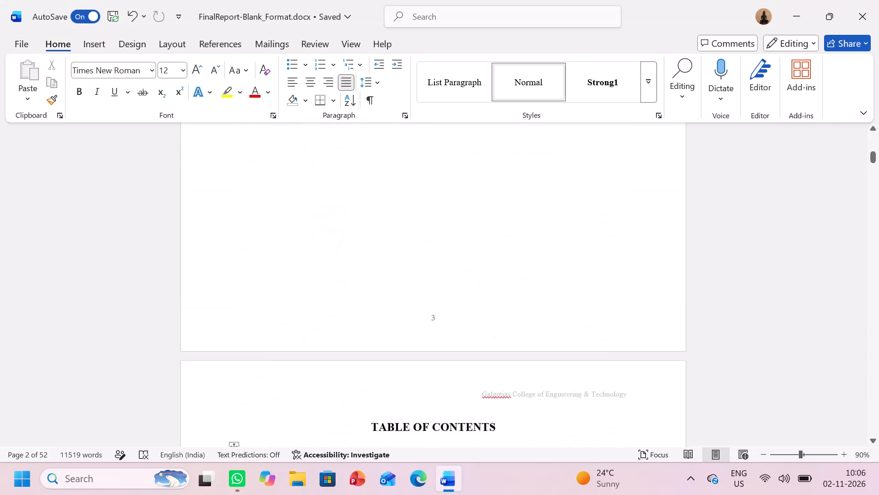
Review the table of contents and the introduction pages covering the NavAraksha overview, project motivation and feature bullets.
{"action": "scroll", "coordinate": [525, 332], "scroll_direction": "down", "scroll_amount": 1}
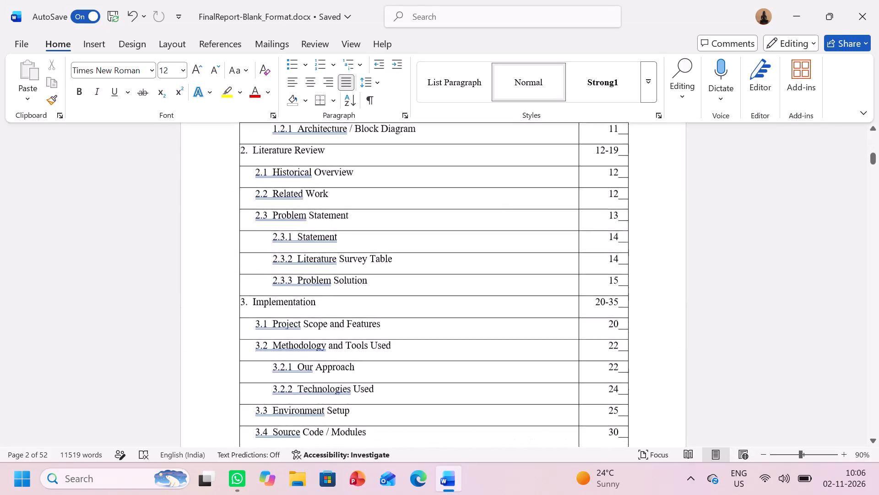
{"action": "scroll", "coordinate": [525, 332], "scroll_direction": "down", "scroll_amount": 5}
{"action": "scroll", "coordinate": [525, 332], "scroll_direction": "up", "scroll_amount": 2}
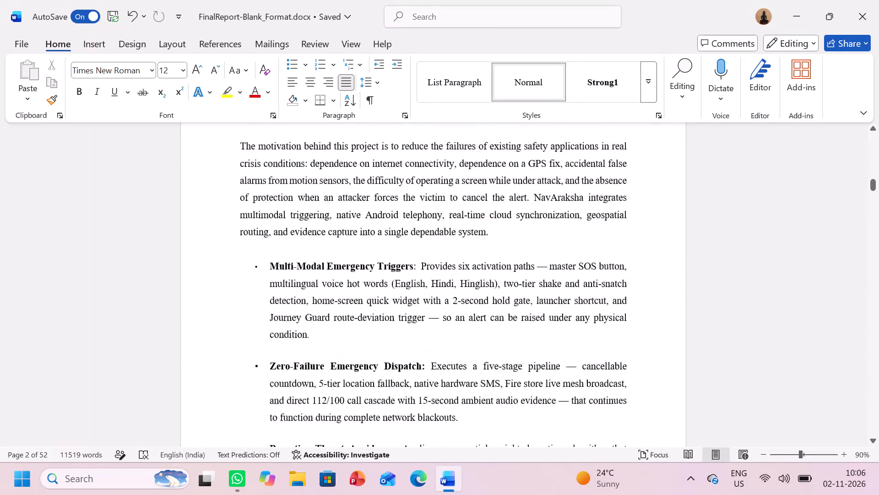
{"action": "scroll", "coordinate": [525, 332], "scroll_direction": "up", "scroll_amount": 2}
{"action": "scroll", "coordinate": [525, 332], "scroll_direction": "down", "scroll_amount": 2}
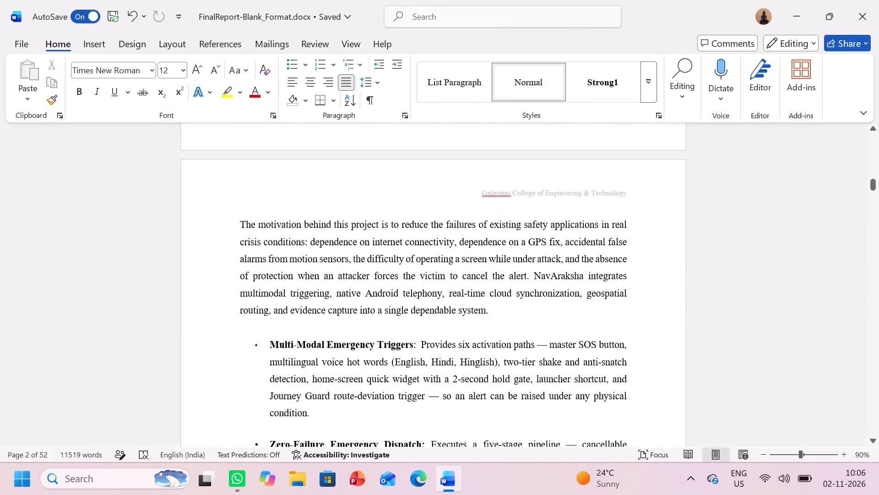
{"action": "scroll", "coordinate": [478, 296], "scroll_direction": "up", "scroll_amount": 4}
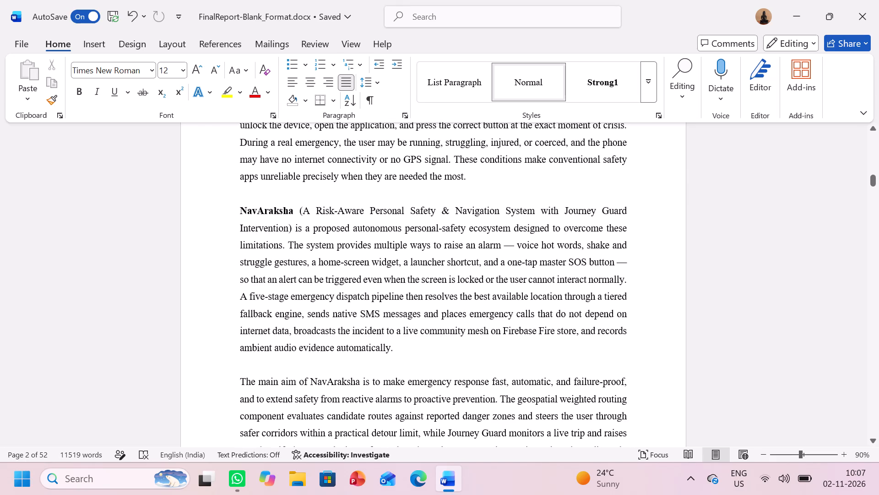
{"action": "scroll", "coordinate": [478, 296], "scroll_direction": "up", "scroll_amount": 14}
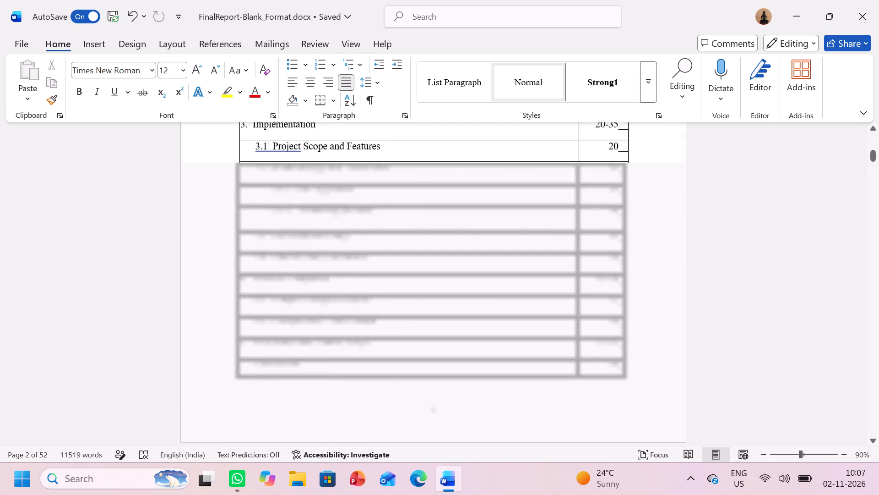
Recheck the cover page details and the Certificate page text of the project report.
{"action": "scroll", "coordinate": [478, 296], "scroll_direction": "up", "scroll_amount": 15}
{"action": "scroll", "coordinate": [478, 296], "scroll_direction": "up", "scroll_amount": 14}
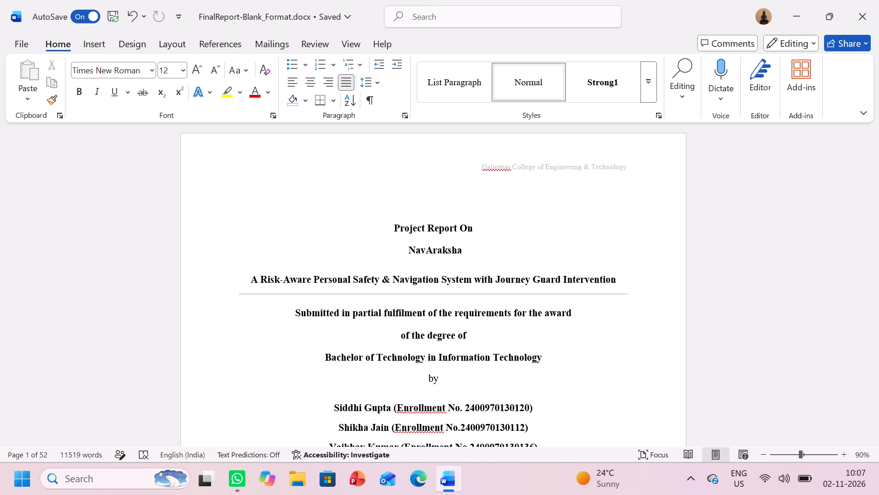
{"action": "scroll", "coordinate": [478, 296], "scroll_direction": "down", "scroll_amount": 5}
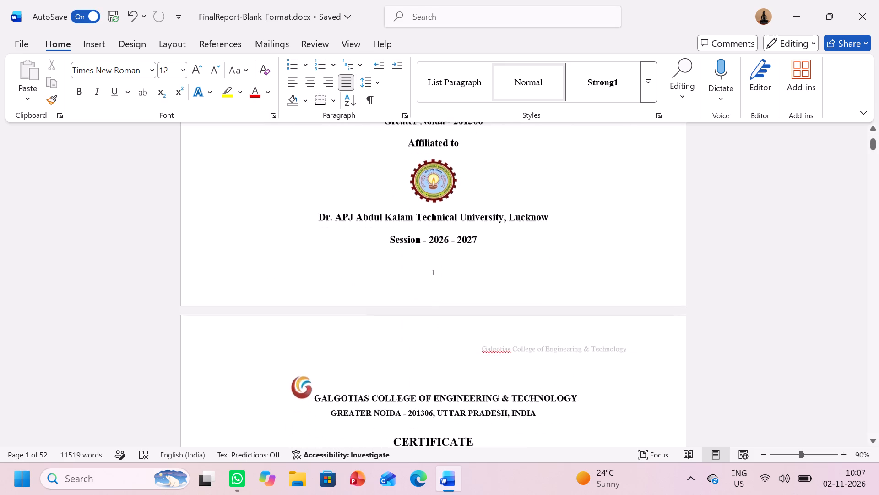
{"action": "scroll", "coordinate": [478, 296], "scroll_direction": "down", "scroll_amount": 1}
{"action": "scroll", "coordinate": [478, 296], "scroll_direction": "up", "scroll_amount": 12}
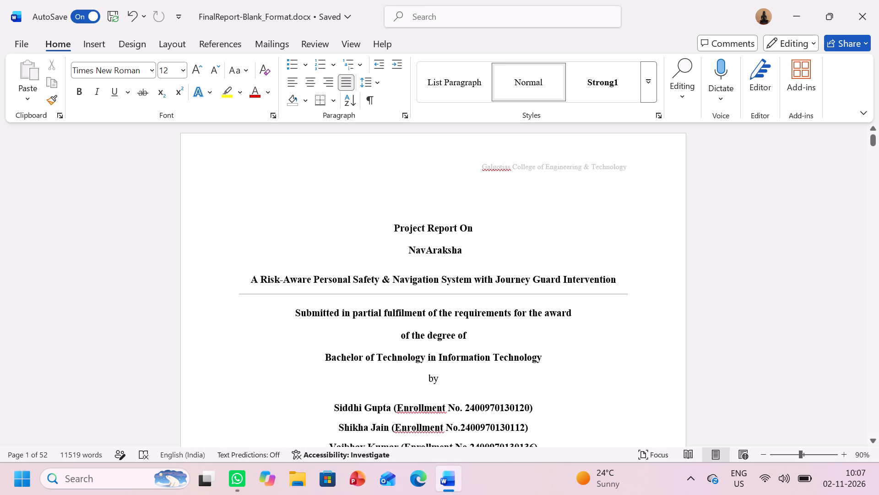
{"action": "scroll", "coordinate": [478, 296], "scroll_direction": "down", "scroll_amount": 5}
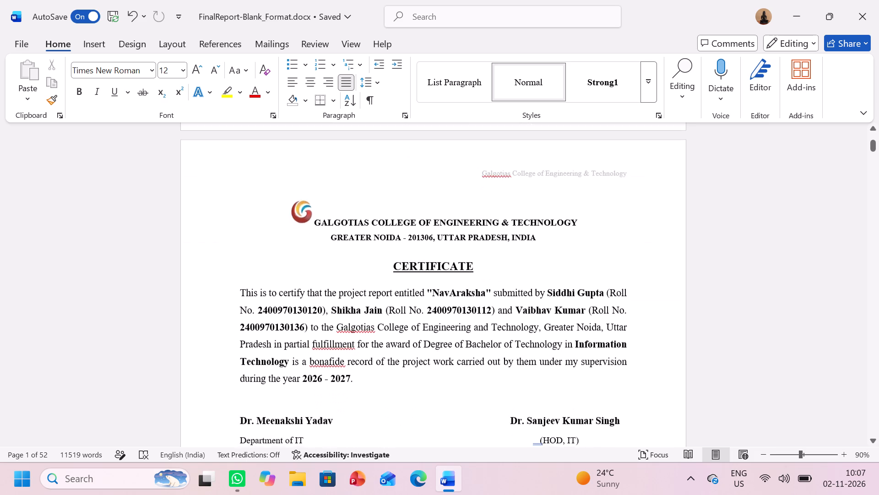
{"action": "scroll", "coordinate": [478, 296], "scroll_direction": "down", "scroll_amount": 1}
{"action": "scroll", "coordinate": [478, 296], "scroll_direction": "up", "scroll_amount": 11}
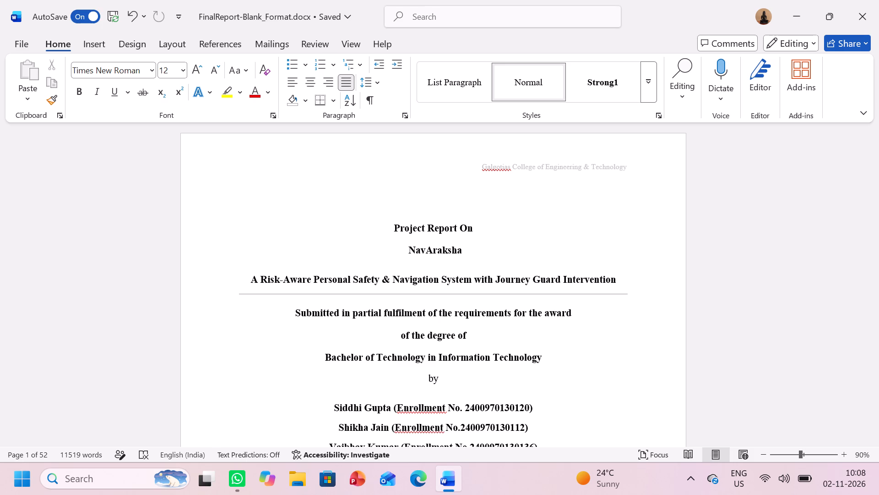
{"action": "left_click", "coordinate": [369, 320]}
{"action": "scroll", "coordinate": [369, 320], "scroll_direction": "down", "scroll_amount": 3}
{"action": "scroll", "coordinate": [369, 320], "scroll_direction": "up", "scroll_amount": 1}
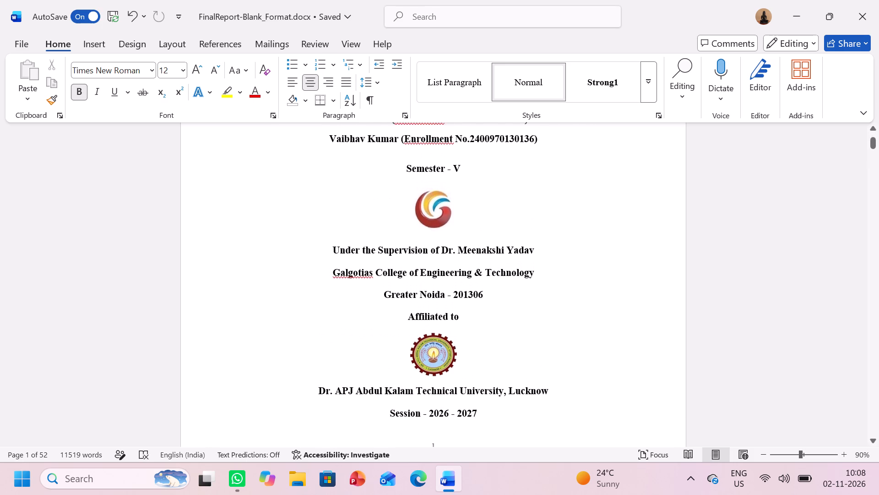
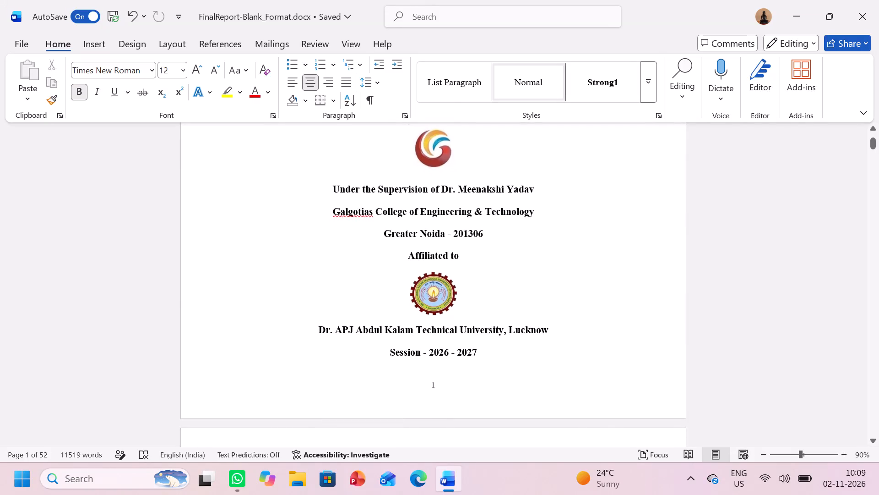
Change the Head of Department's title in the Certificate page signature line to "Prof. (Dr.)".
{"action": "scroll", "coordinate": [360, 233], "scroll_direction": "down", "scroll_amount": 3}
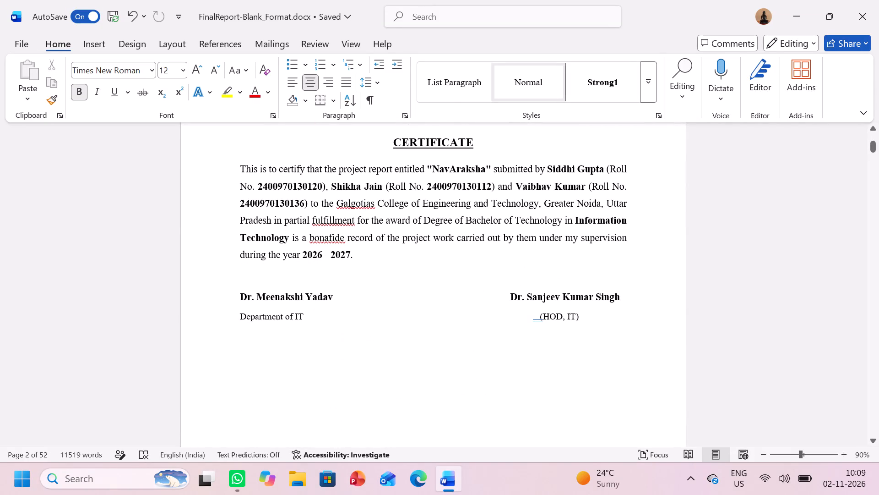
{"action": "double_click", "coordinate": [347, 228]}
{"action": "scroll", "coordinate": [347, 228], "scroll_direction": "down", "scroll_amount": 2}
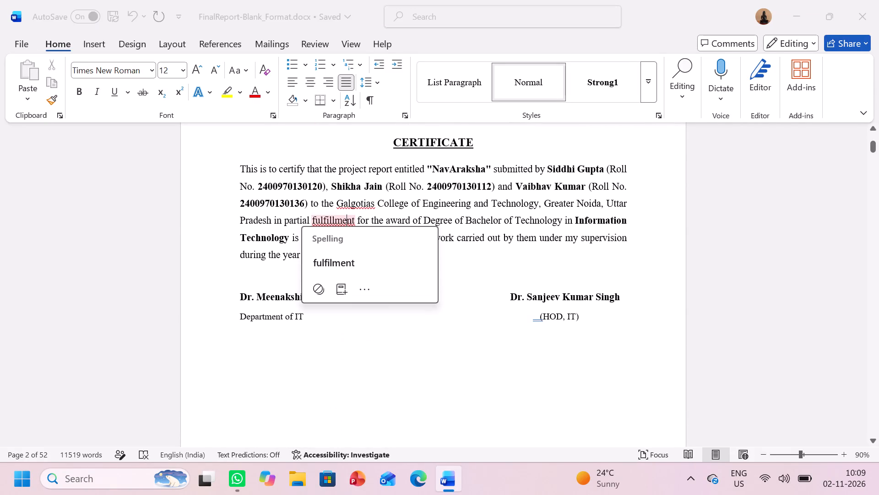
{"action": "left_click", "coordinate": [507, 311]}
{"action": "left_click", "coordinate": [507, 292]}
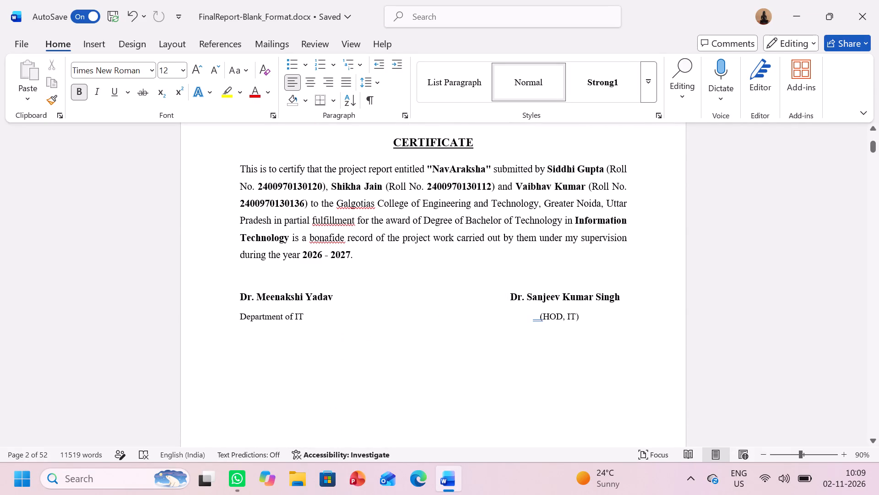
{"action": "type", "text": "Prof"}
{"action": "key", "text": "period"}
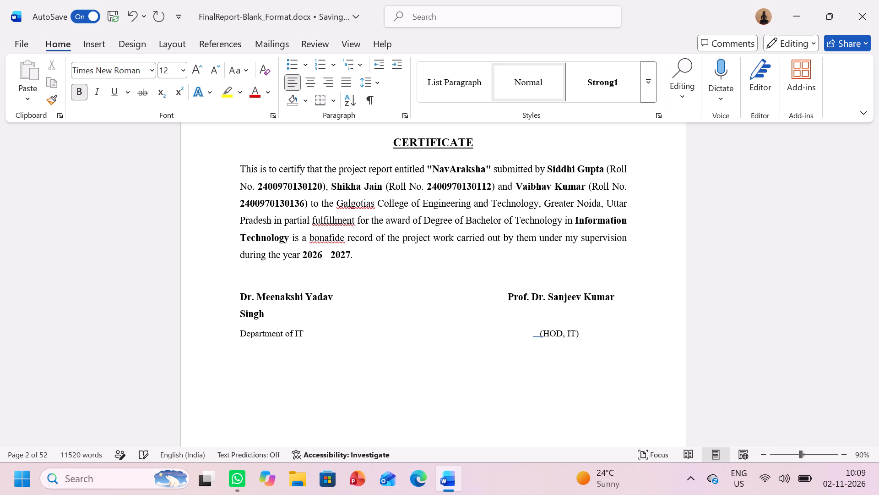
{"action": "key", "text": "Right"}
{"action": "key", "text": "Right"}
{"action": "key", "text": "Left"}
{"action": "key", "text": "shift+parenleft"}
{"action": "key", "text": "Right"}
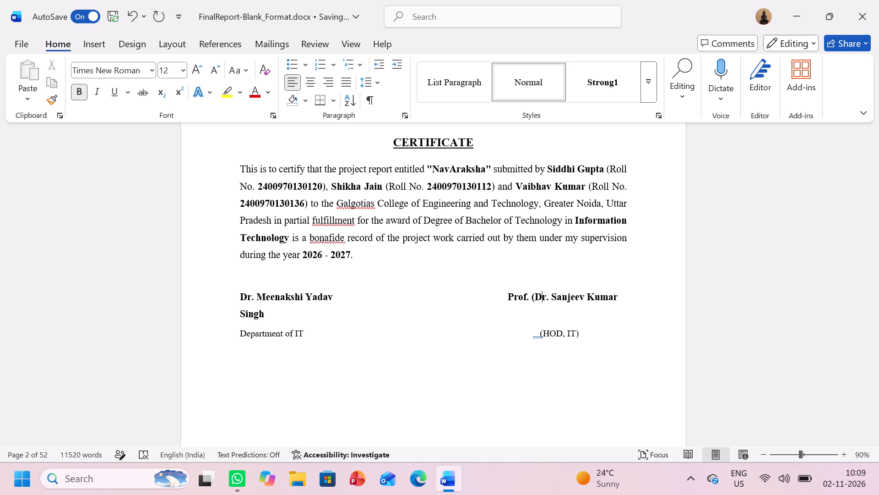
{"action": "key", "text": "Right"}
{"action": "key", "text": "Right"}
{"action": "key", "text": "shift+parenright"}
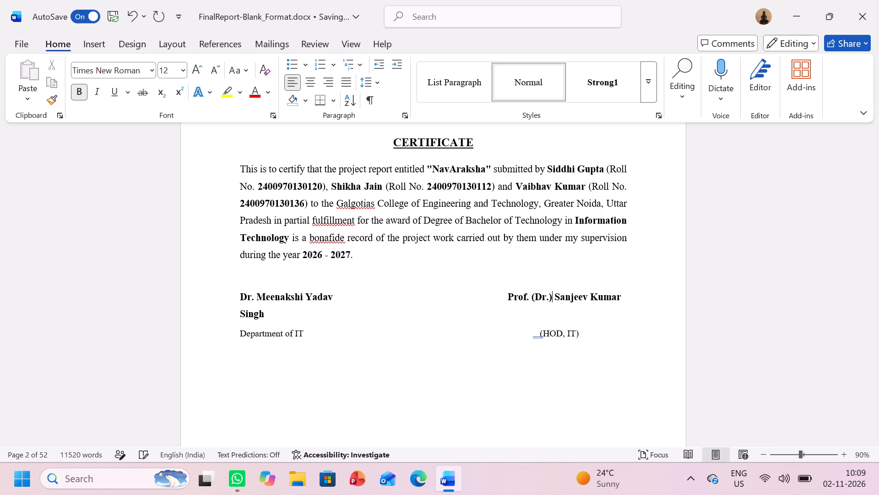
Adjust the spacing before the Head of Department's name so it fits on one line with the supervisor's name, above "(HOD, IT)".
{"action": "left_click", "coordinate": [507, 295]}
{"action": "key", "text": "BackSpace"}
{"action": "key", "text": "BackSpace"}
{"action": "key", "text": "BackSpace"}
{"action": "key", "text": "BackSpace"}
{"action": "key", "text": "BackSpace"}
{"action": "key", "text": "BackSpace"}
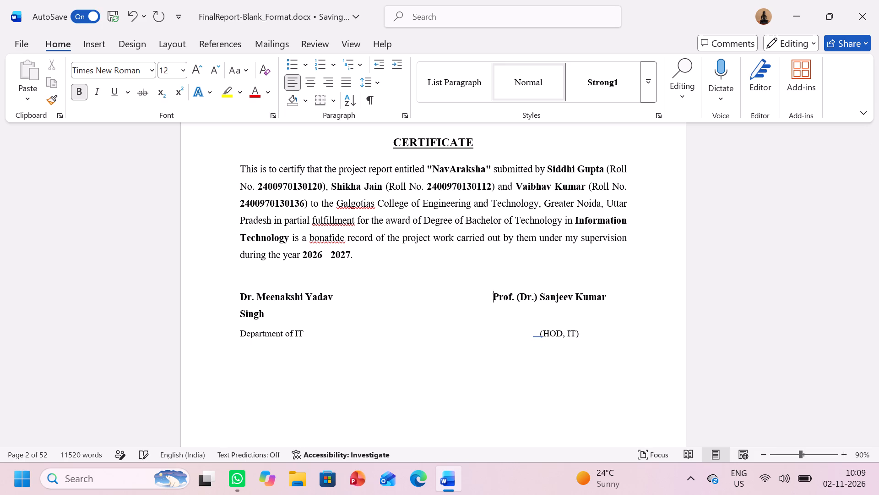
{"action": "key", "text": "BackSpace"}
{"action": "key", "text": "BackSpace"}
{"action": "key", "text": "BackSpace"}
{"action": "key", "text": "BackSpace"}
{"action": "key", "text": "BackSpace"}
{"action": "key", "text": "BackSpace"}
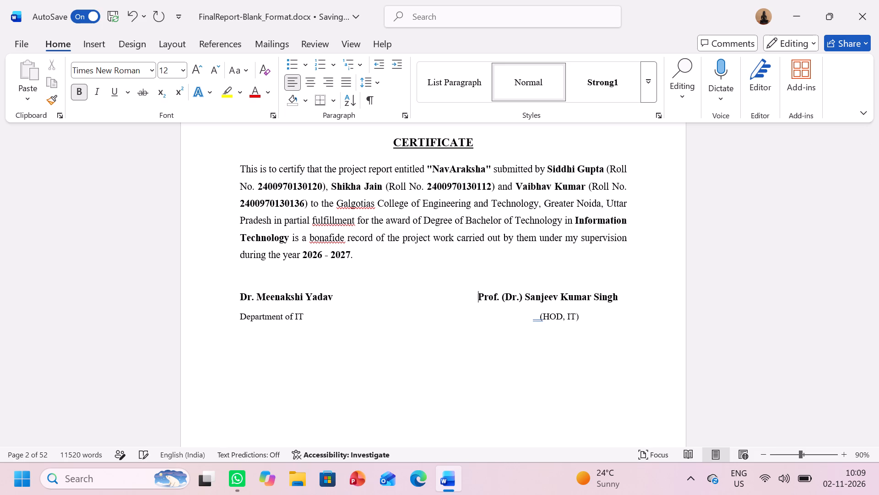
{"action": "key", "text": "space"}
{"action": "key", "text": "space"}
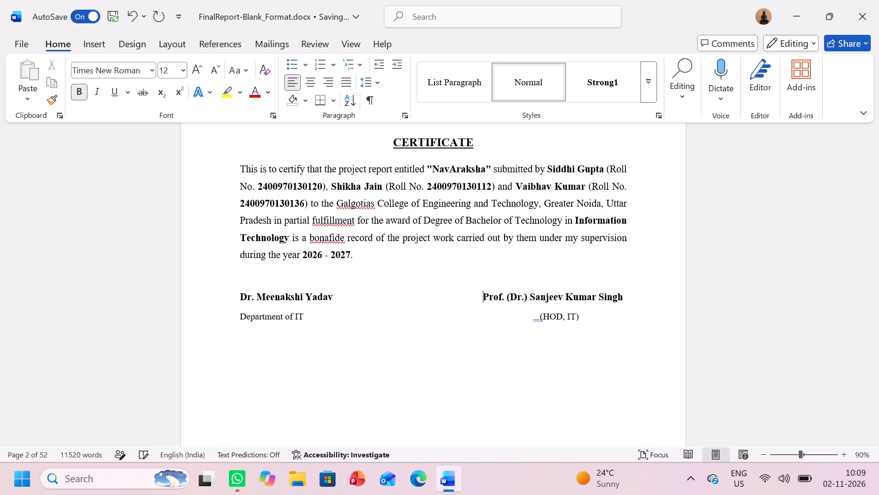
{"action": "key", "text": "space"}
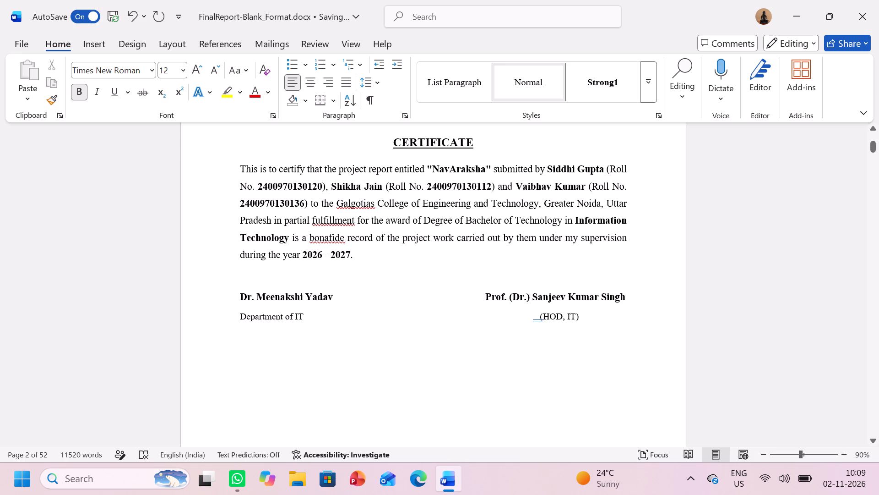
Save the project report from the Certificate page.
{"action": "left_click", "coordinate": [322, 315]}
{"action": "key", "text": "ctrl+s"}
Review the Certificate signature block, the Acknowledgement page and the start of the table of contents.
{"action": "key", "text": "Down"}
{"action": "key", "text": "Down"}
{"action": "key", "text": "Down"}
{"action": "key", "text": "Down"}
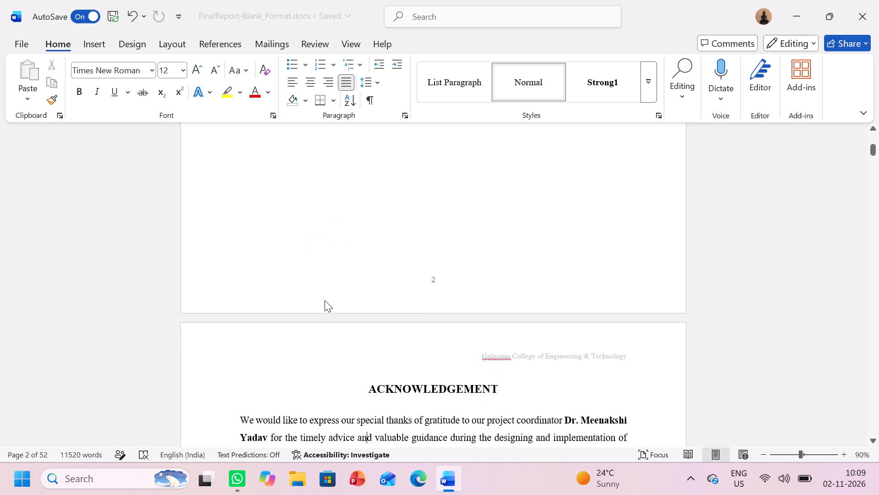
{"action": "key", "text": "Down"}
{"action": "key", "text": "Down"}
{"action": "key", "text": "Down"}
{"action": "key", "text": "Down"}
{"action": "key", "text": "Down"}
{"action": "key", "text": "Down"}
{"action": "key", "text": "Down"}
{"action": "key", "text": "Down"}
{"action": "key", "text": "Down"}
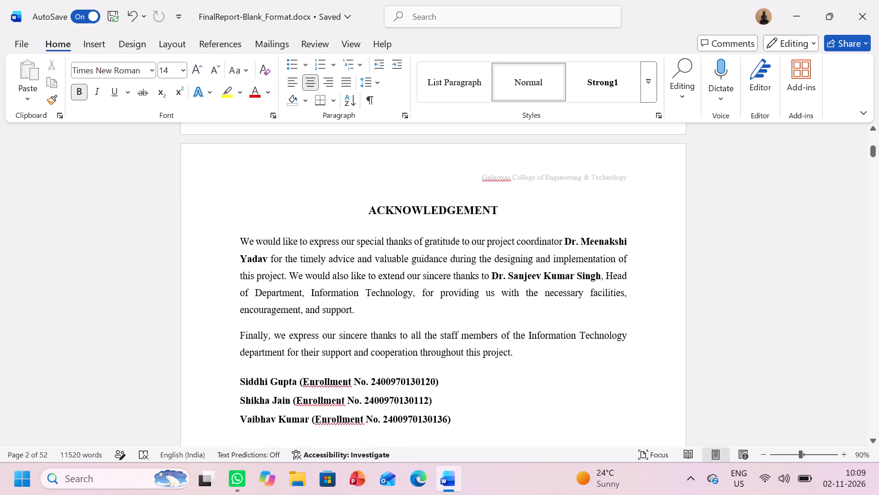
{"action": "key", "text": "Down"}
{"action": "key", "text": "Down"}
{"action": "key", "text": "Up"}
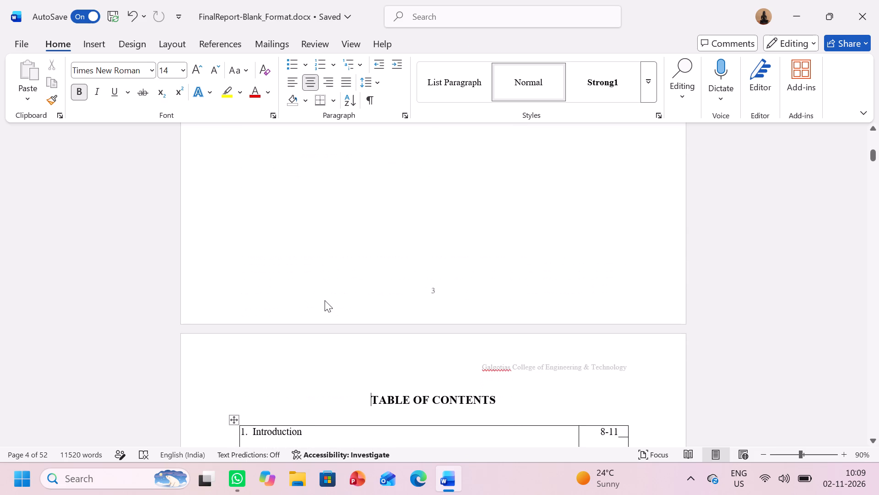
{"action": "key", "text": "Up"}
{"action": "key", "text": "Up"}
{"action": "key", "text": "Up"}
{"action": "key", "text": "Up"}
{"action": "key", "text": "Up"}
{"action": "key", "text": "Up"}
{"action": "key", "text": "Up"}
{"action": "key", "text": "Up"}
{"action": "key", "text": "Up"}
{"action": "key", "text": "Up"}
{"action": "key", "text": "Up"}
{"action": "key", "text": "Up"}
{"action": "key", "text": "Up"}
{"action": "key", "text": "Up"}
{"action": "key", "text": "Up"}
{"action": "key", "text": "Up"}
{"action": "key", "text": "Up"}
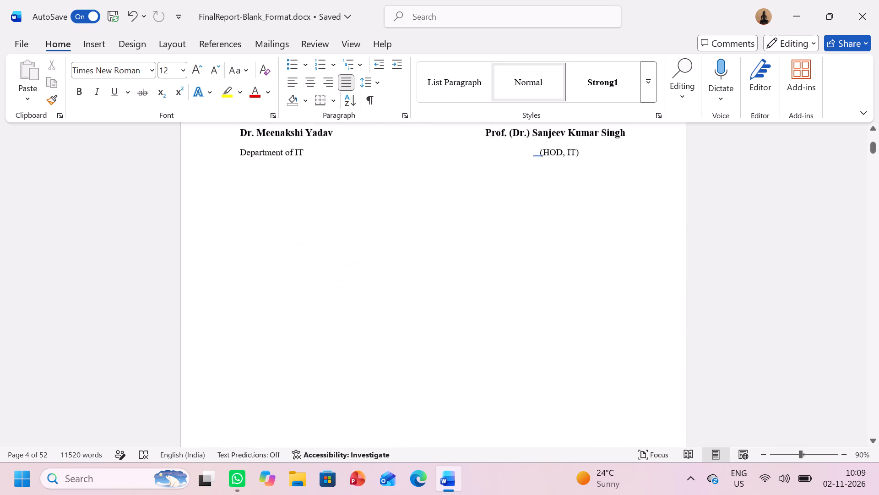
{"action": "key", "text": "Down"}
{"action": "key", "text": "Down"}
{"action": "key", "text": "Down"}
{"action": "key", "text": "Down"}
{"action": "key", "text": "Down"}
{"action": "key", "text": "Down"}
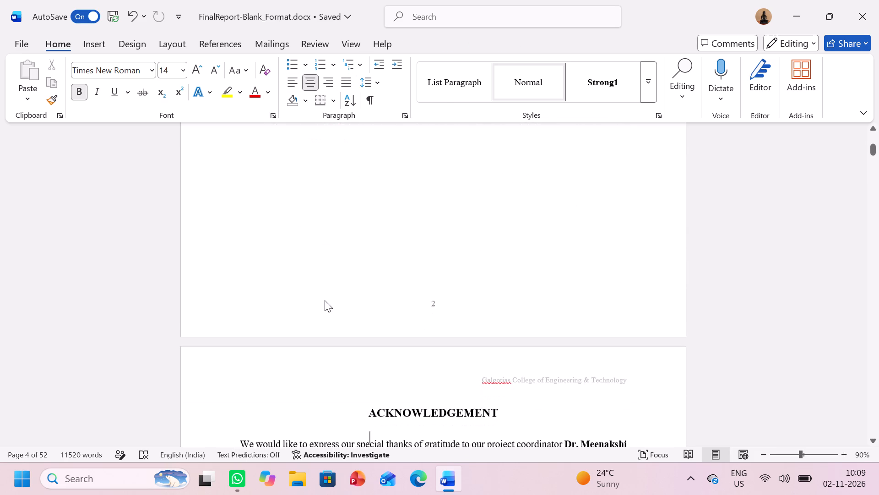
{"action": "key", "text": "Down"}
{"action": "key", "text": "Down"}
{"action": "key", "text": "Down"}
{"action": "key", "text": "Down"}
{"action": "key", "text": "Down"}
{"action": "key", "text": "Down"}
{"action": "key", "text": "Down"}
{"action": "key", "text": "Down"}
{"action": "key", "text": "Down"}
{"action": "key", "text": "Down"}
{"action": "key", "text": "Down"}
{"action": "key", "text": "Down"}
{"action": "key", "text": "Down"}
{"action": "key", "text": "Down"}
{"action": "key", "text": "Down"}
{"action": "key", "text": "Down"}
{"action": "key", "text": "Down"}
{"action": "key", "text": "Down"}
{"action": "key", "text": "Down"}
{"action": "key", "text": "Down"}
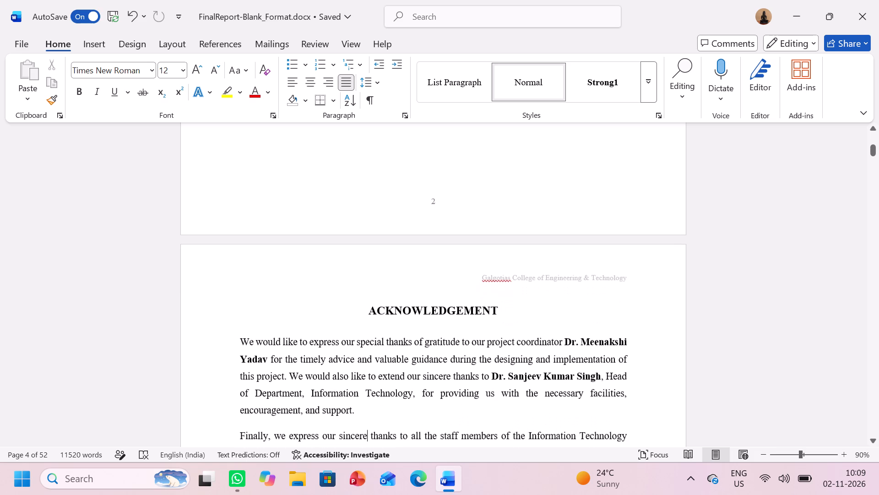
{"action": "key", "text": "Down"}
{"action": "key", "text": "Down"}
{"action": "key", "text": "Down"}
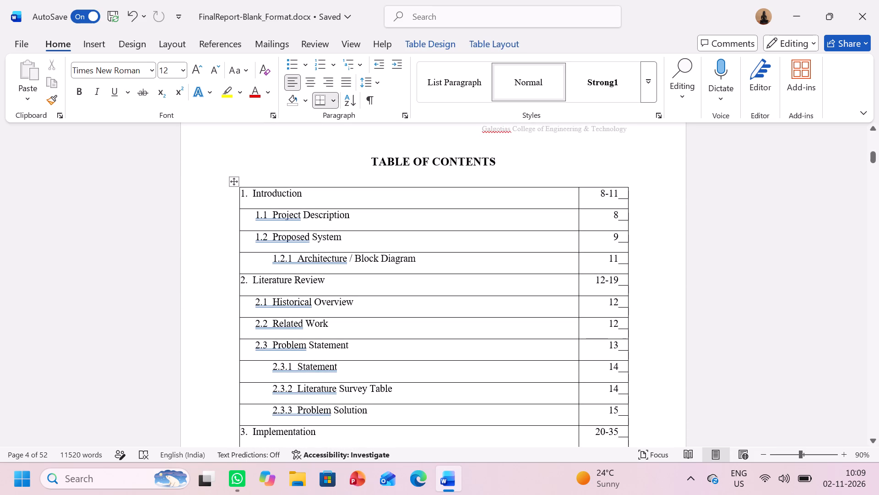
Delete the trailing blanks after the Introduction entry's 8-11 page range in the table of contents and save the report.
{"action": "left_click", "coordinate": [623, 195]}
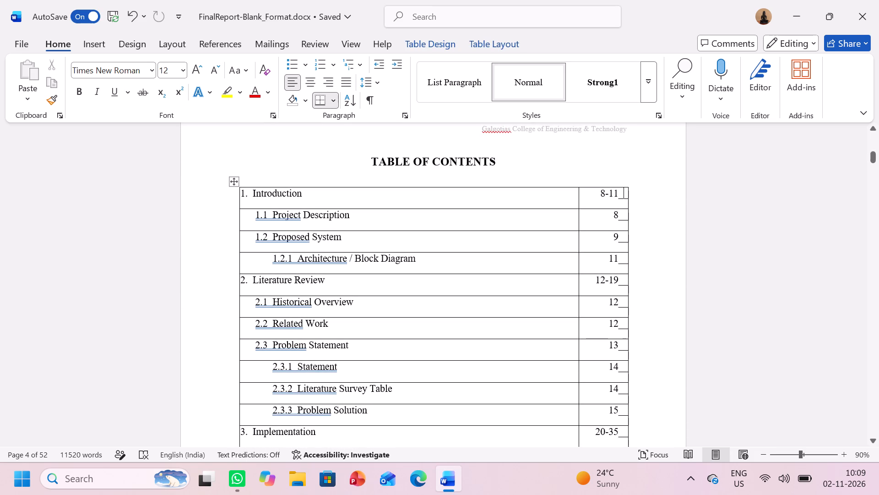
{"action": "left_click", "coordinate": [616, 195]}
{"action": "key", "text": "Right"}
{"action": "key", "text": "Delete"}
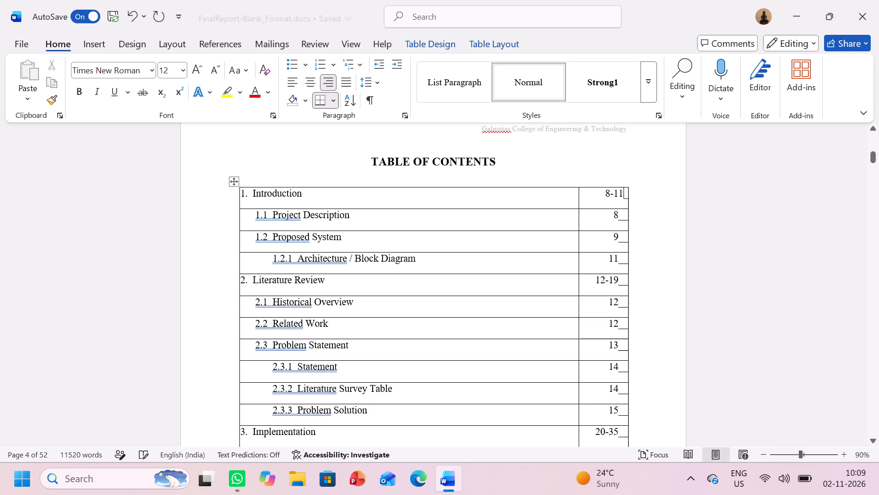
{"action": "key", "text": "Delete"}
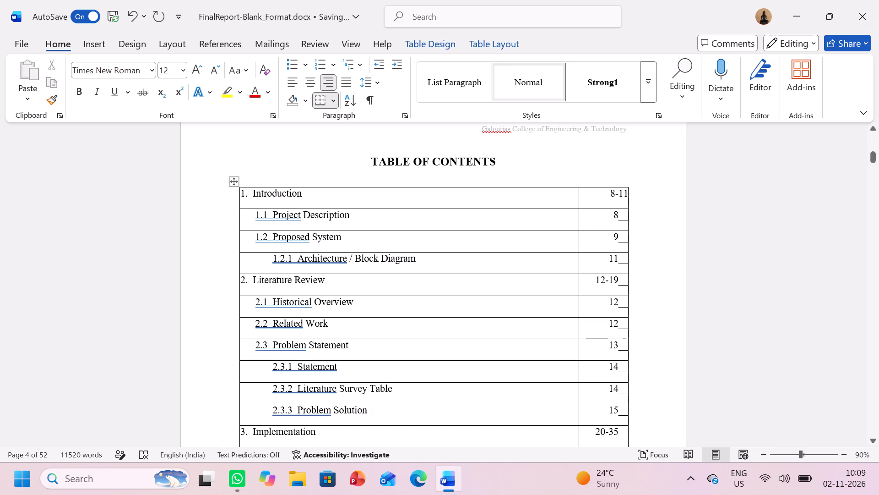
{"action": "left_click", "coordinate": [613, 232]}
{"action": "key", "text": "ctrl+s"}
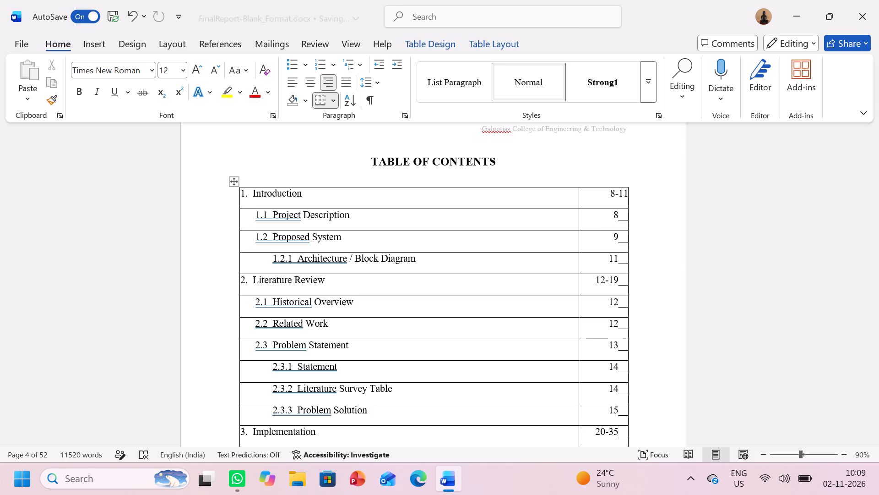
Skim the pages from the table of contents through the project summary up to the Introduction heading.
{"action": "key", "text": "Down"}
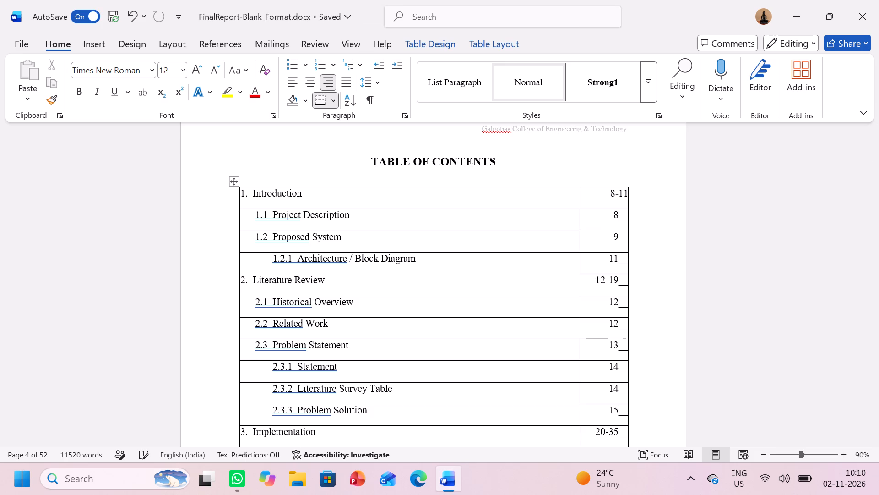
{"action": "key", "text": "Down"}
{"action": "key", "text": "Down"}
{"action": "key", "text": "Down"}
{"action": "key", "text": "Down"}
{"action": "key", "text": "Down"}
{"action": "left_click", "coordinate": [660, 277]}
{"action": "key", "text": "Down"}
{"action": "key", "text": "Page_Down"}
{"action": "key", "text": "Page_Down"}
{"action": "key", "text": "Page_Down"}
{"action": "key", "text": "Page_Down"}
{"action": "key", "text": "Page_Down"}
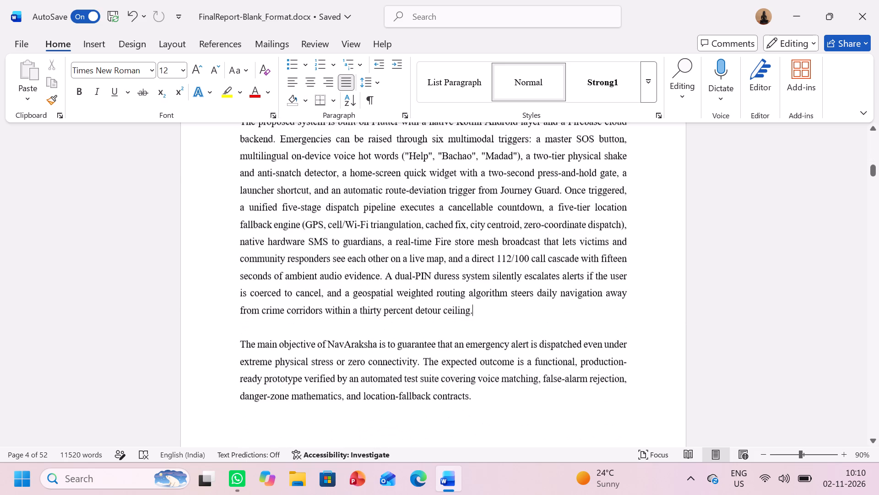
{"action": "key", "text": "Page_Down"}
{"action": "key", "text": "Page_Down"}
{"action": "key", "text": "Page_Down"}
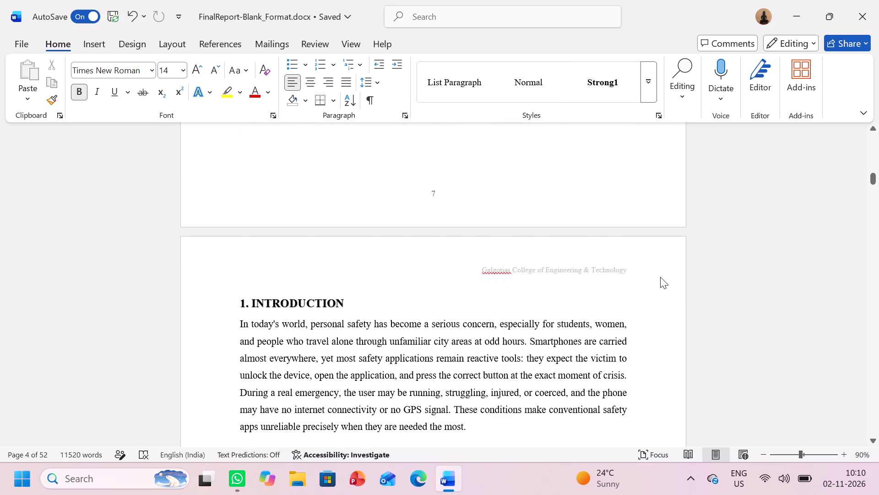
Read through the Introduction chapter, from the NavAraksha overview and Project Description to the start of the Literature Review.
{"action": "key", "text": "Page_Down"}
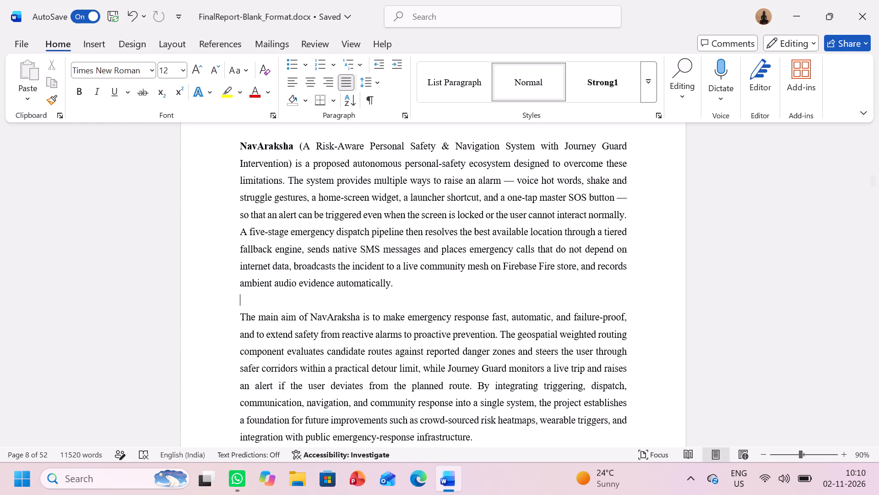
{"action": "key", "text": "Down"}
{"action": "key", "text": "Down"}
{"action": "key", "text": "Down"}
{"action": "key", "text": "Down"}
{"action": "key", "text": "Down"}
{"action": "key", "text": "Down"}
{"action": "key", "text": "Down"}
{"action": "key", "text": "Down"}
{"action": "key", "text": "Down"}
{"action": "key", "text": "Down"}
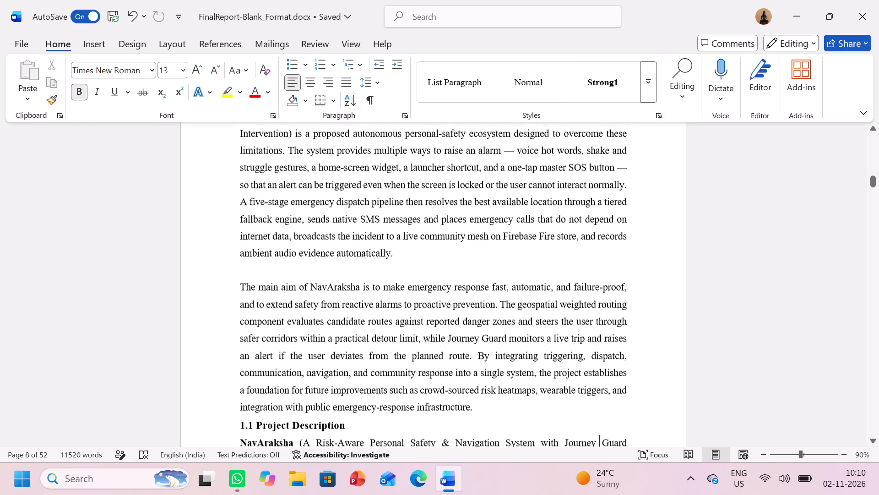
{"action": "key", "text": "Down"}
{"action": "key", "text": "Down"}
{"action": "key", "text": "Down"}
{"action": "key", "text": "Down"}
{"action": "key", "text": "Down"}
{"action": "key", "text": "Down"}
{"action": "key", "text": "Down"}
{"action": "key", "text": "Down"}
{"action": "key", "text": "Down"}
{"action": "key", "text": "Down"}
{"action": "key", "text": "Down"}
{"action": "key", "text": "Down"}
{"action": "key", "text": "Down"}
{"action": "key", "text": "Down"}
{"action": "key", "text": "Down"}
{"action": "key", "text": "Down"}
{"action": "key", "text": "Down"}
{"action": "key", "text": "Down"}
{"action": "key", "text": "Down"}
{"action": "key", "text": "Down"}
{"action": "key", "text": "Down"}
{"action": "key", "text": "Down"}
{"action": "key", "text": "Down"}
{"action": "key", "text": "Down"}
{"action": "key", "text": "Down"}
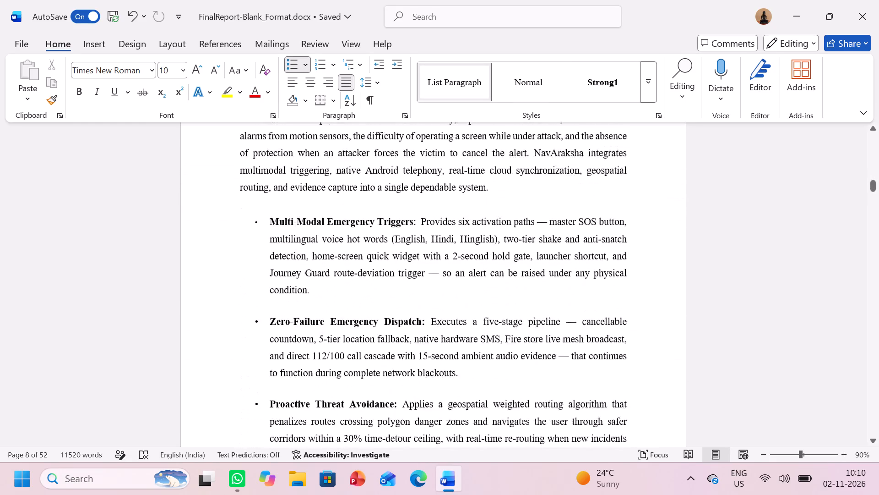
{"action": "key", "text": "Down"}
{"action": "key", "text": "Down"}
{"action": "key", "text": "Down"}
{"action": "key", "text": "Down"}
{"action": "key", "text": "Down"}
{"action": "key", "text": "Down"}
{"action": "key", "text": "Down"}
{"action": "key", "text": "Down"}
{"action": "key", "text": "Down"}
{"action": "key", "text": "Down"}
{"action": "key", "text": "Down"}
{"action": "key", "text": "Down"}
{"action": "key", "text": "Down"}
{"action": "key", "text": "Down"}
{"action": "key", "text": "Down"}
{"action": "key", "text": "Down"}
{"action": "key", "text": "Down"}
{"action": "key", "text": "Down"}
{"action": "key", "text": "Down"}
{"action": "key", "text": "Down"}
{"action": "key", "text": "Down"}
{"action": "key", "text": "Down"}
{"action": "key", "text": "Down"}
{"action": "key", "text": "Down"}
{"action": "key", "text": "Down"}
{"action": "key", "text": "Down"}
{"action": "key", "text": "Down"}
{"action": "key", "text": "Down"}
{"action": "key", "text": "Down"}
{"action": "key", "text": "Down"}
{"action": "key", "text": "Down"}
{"action": "key", "text": "Down"}
{"action": "key", "text": "Down"}
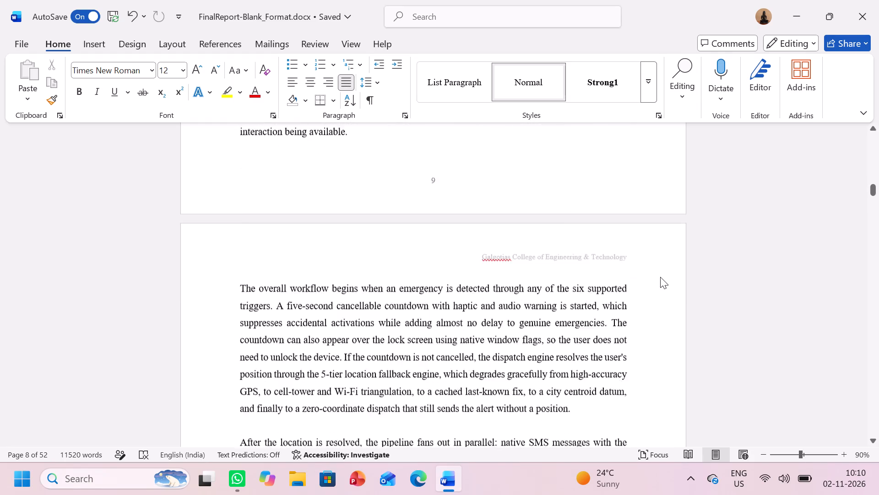
{"action": "key", "text": "Down"}
{"action": "key", "text": "Down"}
{"action": "key", "text": "Down"}
{"action": "key", "text": "Down"}
{"action": "key", "text": "Down"}
{"action": "key", "text": "Down"}
{"action": "key", "text": "Down"}
{"action": "key", "text": "Down"}
{"action": "key", "text": "Down"}
{"action": "key", "text": "Down"}
{"action": "key", "text": "Down"}
{"action": "key", "text": "Down"}
{"action": "key", "text": "Down"}
{"action": "key", "text": "Down"}
{"action": "key", "text": "Down"}
{"action": "key", "text": "Down"}
{"action": "key", "text": "Down"}
{"action": "key", "text": "Down"}
{"action": "key", "text": "Down"}
{"action": "key", "text": "Down"}
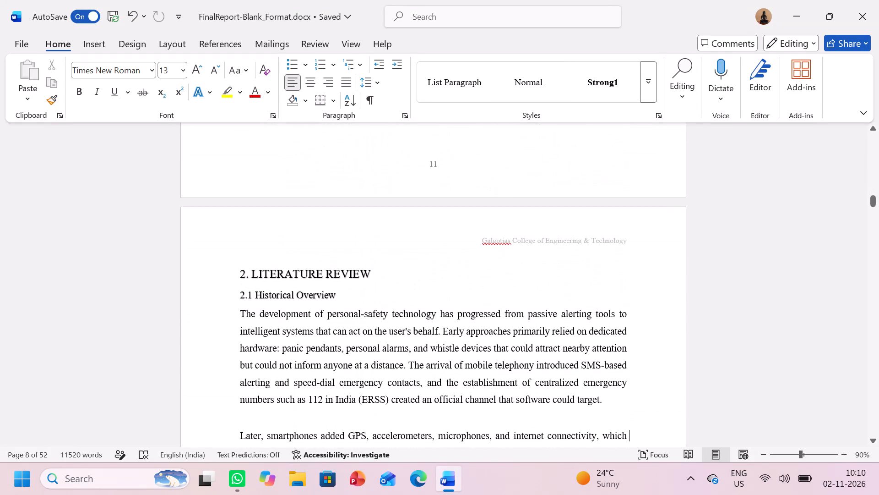
Go back to section 1.2.1 and examine the Architecture / Block Diagram and its Fig 1.1 caption.
{"action": "key", "text": "Up"}
{"action": "key", "text": "Up"}
{"action": "key", "text": "Up"}
{"action": "key", "text": "Up"}
{"action": "key", "text": "Up"}
{"action": "key", "text": "Up"}
{"action": "key", "text": "Up"}
{"action": "key", "text": "Up"}
{"action": "key", "text": "Up"}
{"action": "key", "text": "Up"}
{"action": "key", "text": "Up"}
{"action": "key", "text": "Up"}
{"action": "key", "text": "Up"}
{"action": "key", "text": "Up"}
{"action": "key", "text": "Up"}
{"action": "key", "text": "Up"}
{"action": "key", "text": "Up"}
{"action": "key", "text": "Up"}
{"action": "key", "text": "Up"}
{"action": "key", "text": "Up"}
{"action": "key", "text": "Up"}
{"action": "key", "text": "Up"}
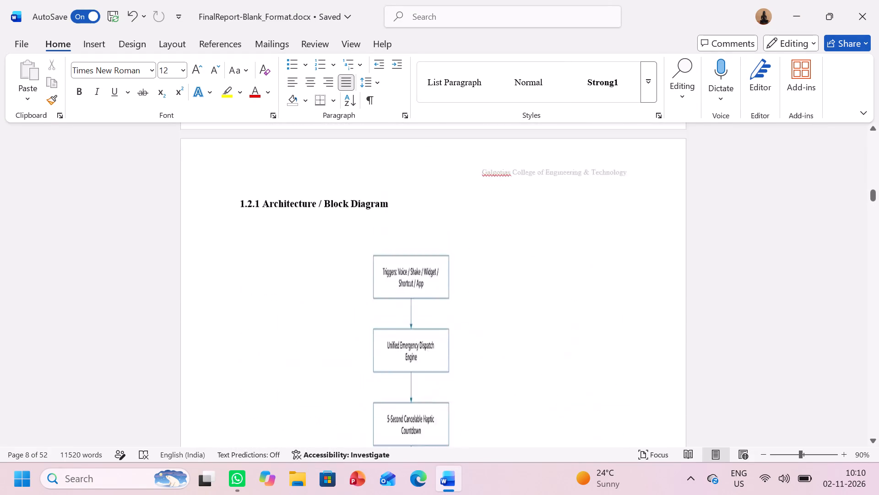
{"action": "key", "text": "Down"}
{"action": "key", "text": "Down"}
{"action": "key", "text": "Down"}
{"action": "key", "text": "Down"}
{"action": "key", "text": "Down"}
{"action": "key", "text": "Down"}
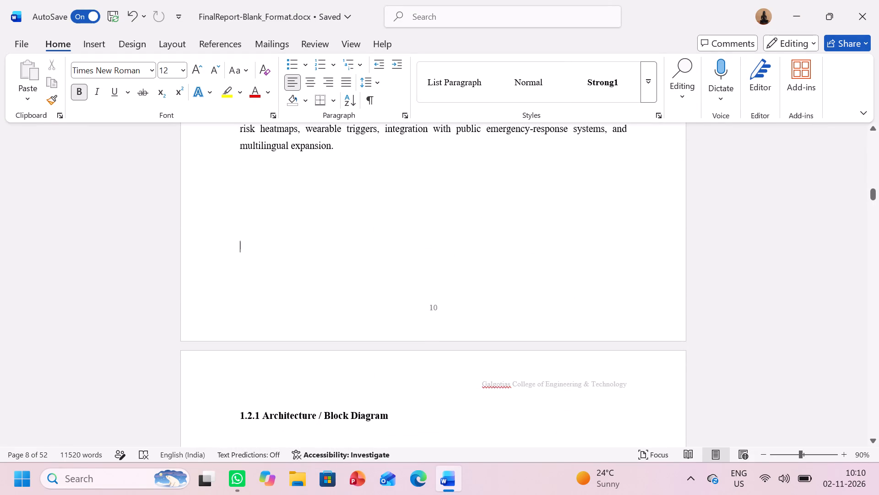
{"action": "key", "text": "Down"}
{"action": "key", "text": "Down"}
{"action": "key", "text": "Down"}
{"action": "key", "text": "Down"}
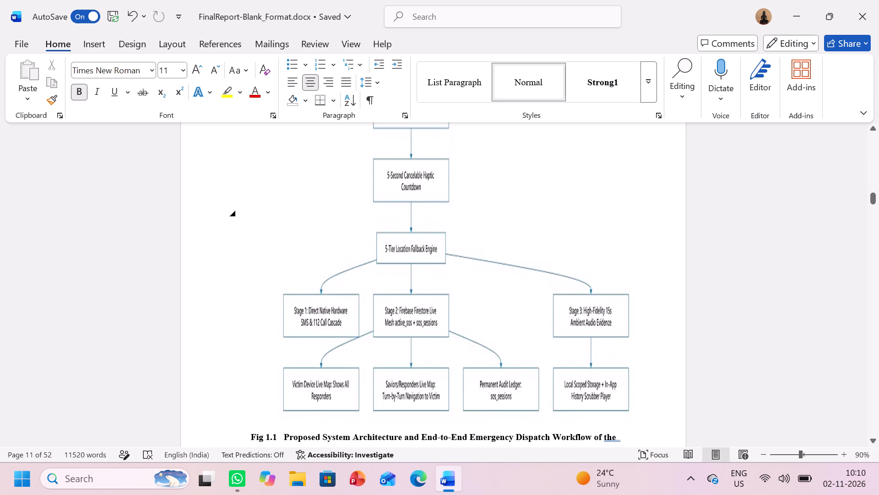
{"action": "left_click", "coordinate": [527, 314]}
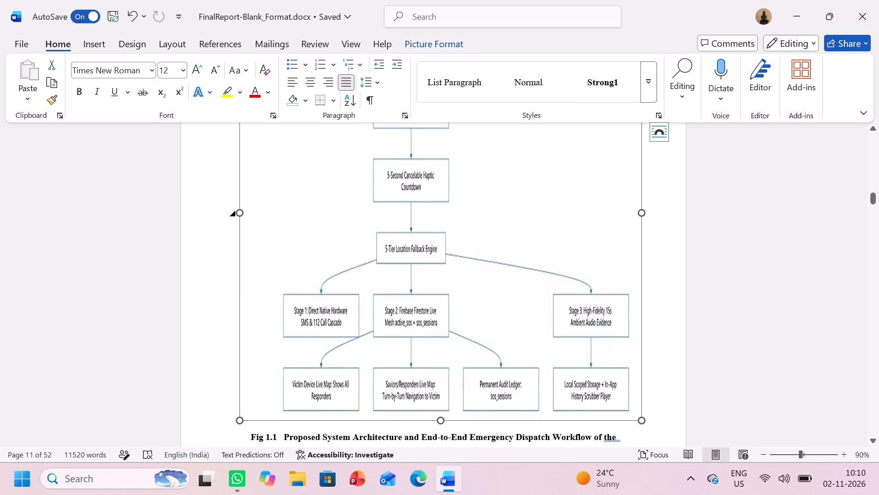
{"action": "scroll", "coordinate": [521, 315], "scroll_direction": "right", "scroll_amount": 1}
Skim the Literature Review chapter from the Historical Overview through the Problem Statement and comparison table to Synthesis and Research Gap.
{"action": "key", "text": "Page_Down"}
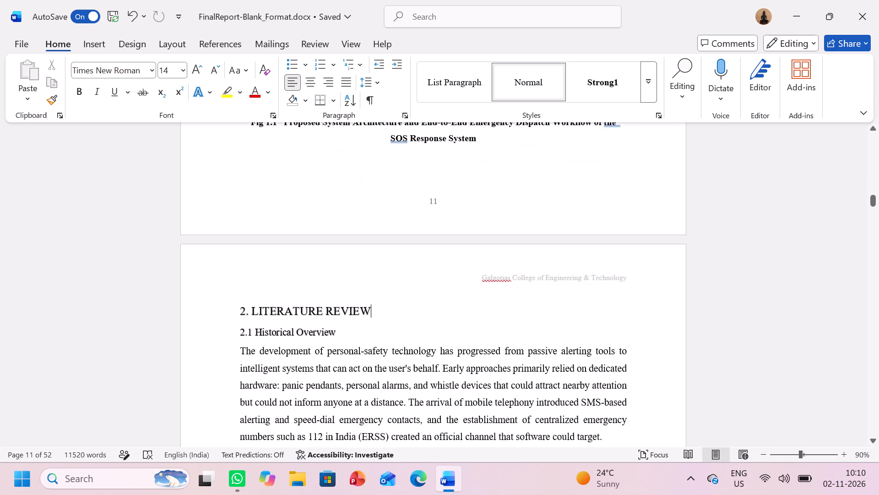
{"action": "key", "text": "Page_Down"}
{"action": "key", "text": "Page_Down"}
{"action": "key", "text": "Page_Down"}
{"action": "key", "text": "Page_Down"}
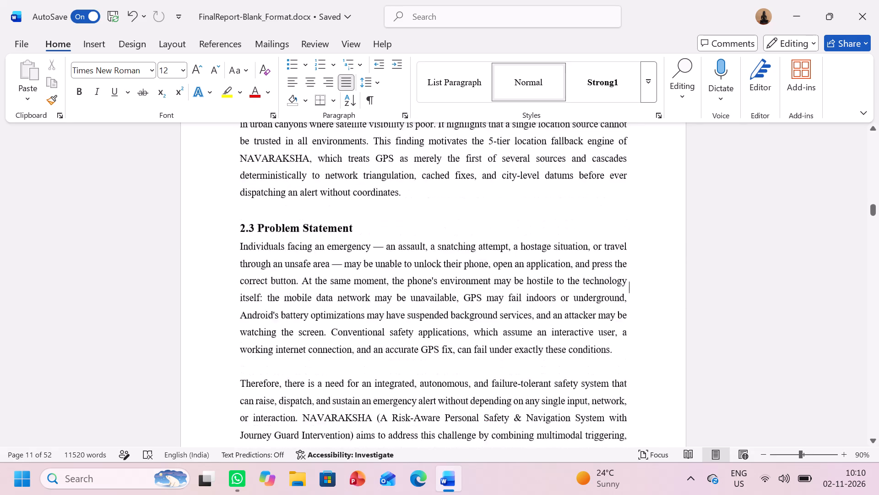
{"action": "key", "text": "Page_Down"}
{"action": "key", "text": "Page_Down"}
{"action": "key", "text": "Page_Down"}
{"action": "key", "text": "Page_Down"}
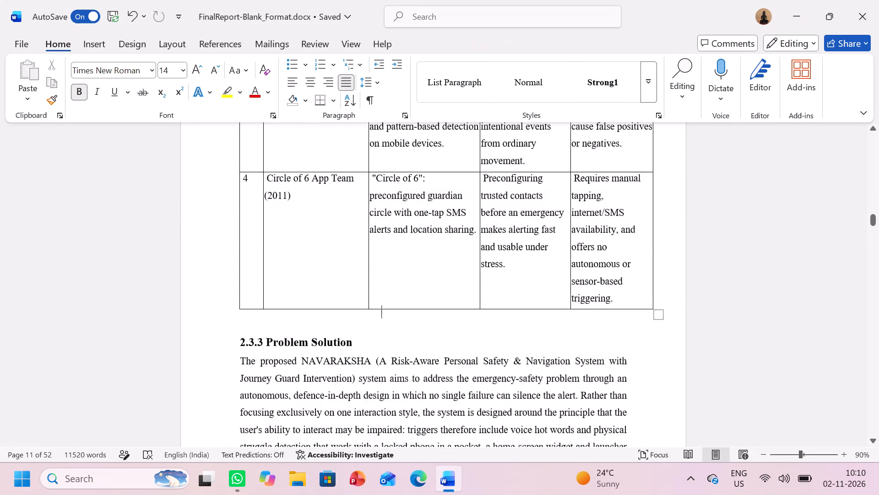
{"action": "key", "text": "Page_Down"}
{"action": "key", "text": "Page_Down"}
{"action": "key", "text": "Page_Down"}
{"action": "key", "text": "Page_Down"}
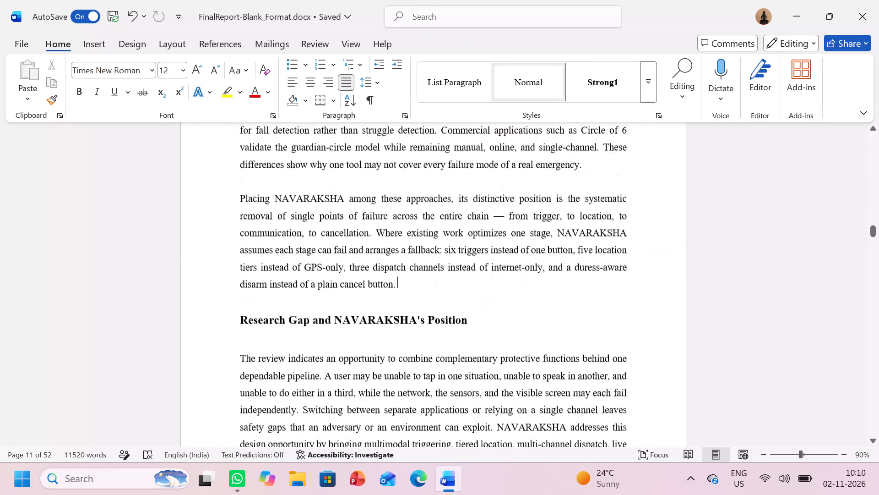
{"action": "key", "text": "Page_Down"}
{"action": "key", "text": "Page_Down"}
{"action": "key", "text": "Page_Down"}
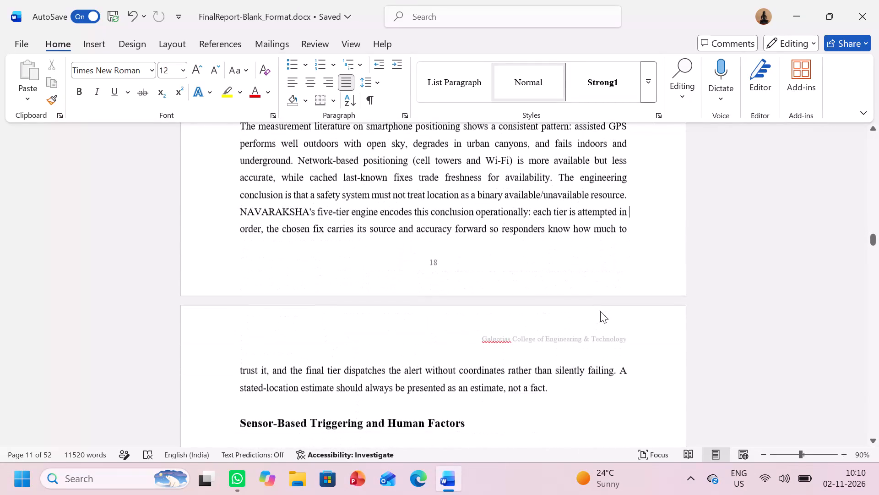
{"action": "key", "text": "Page_Down"}
{"action": "key", "text": "Page_Down"}
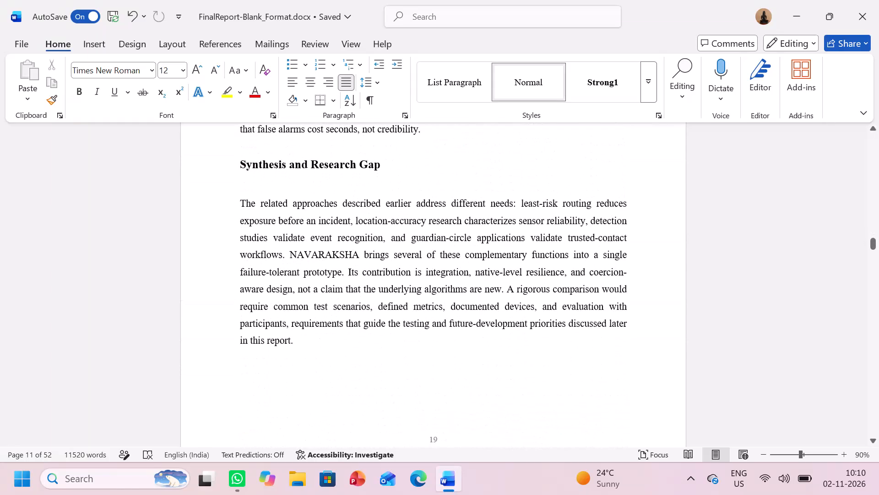
Skim chapter 3 from Project Scope and Features through Main Features to the Testing and Evaluation step.
{"action": "key", "text": "Page_Down"}
{"action": "key", "text": "Page_Down"}
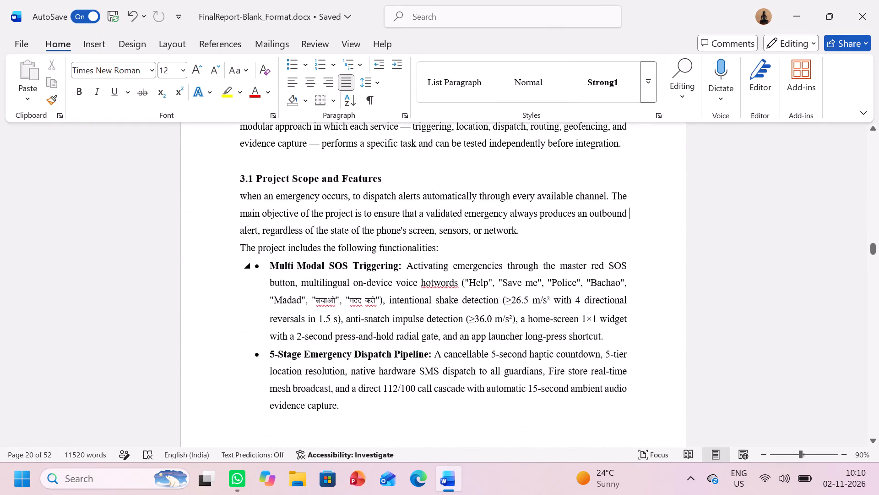
{"action": "key", "text": "Page_Down"}
{"action": "key", "text": "Page_Down"}
{"action": "key", "text": "Page_Down"}
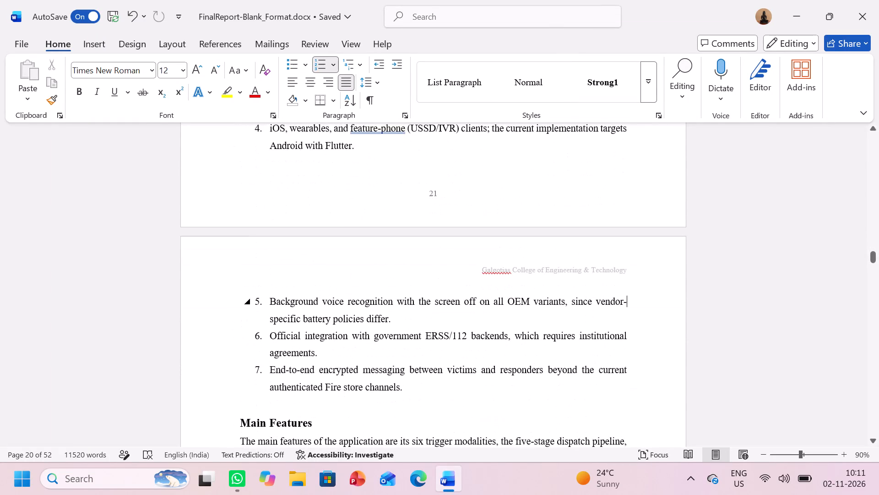
{"action": "key", "text": "Page_Down"}
{"action": "key", "text": "Page_Down"}
{"action": "key", "text": "Page_Down"}
{"action": "key", "text": "Page_Down"}
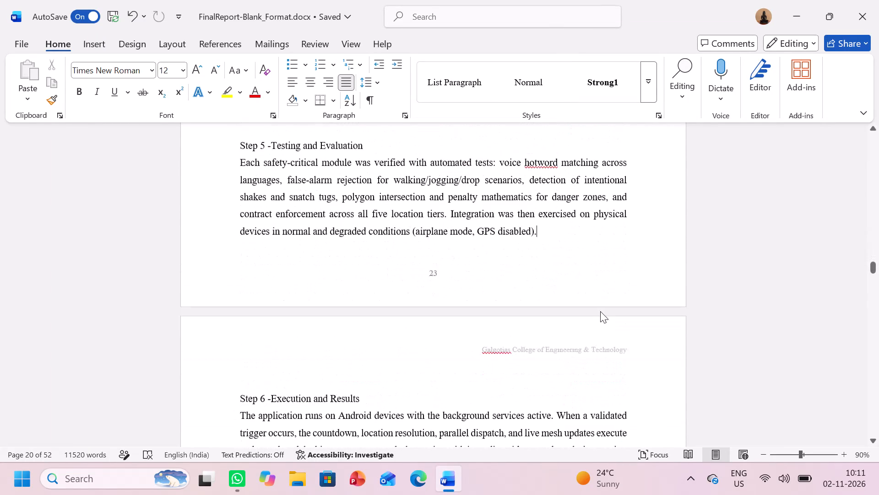
{"action": "key", "text": "Page_Up"}
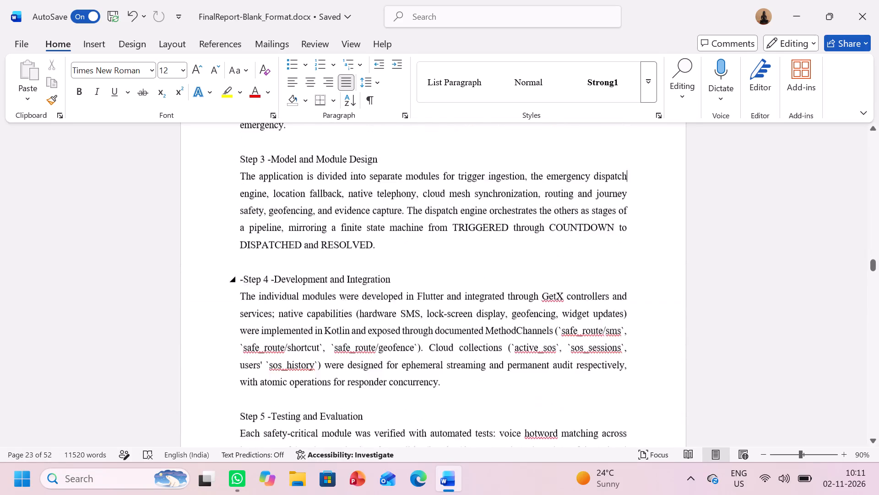
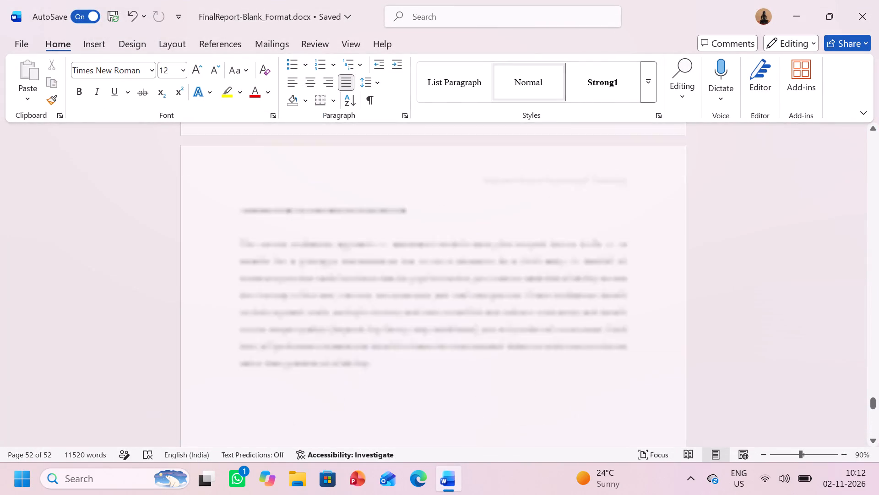
{"action": "scroll", "coordinate": [429, 387], "scroll_direction": "up", "scroll_amount": 20}
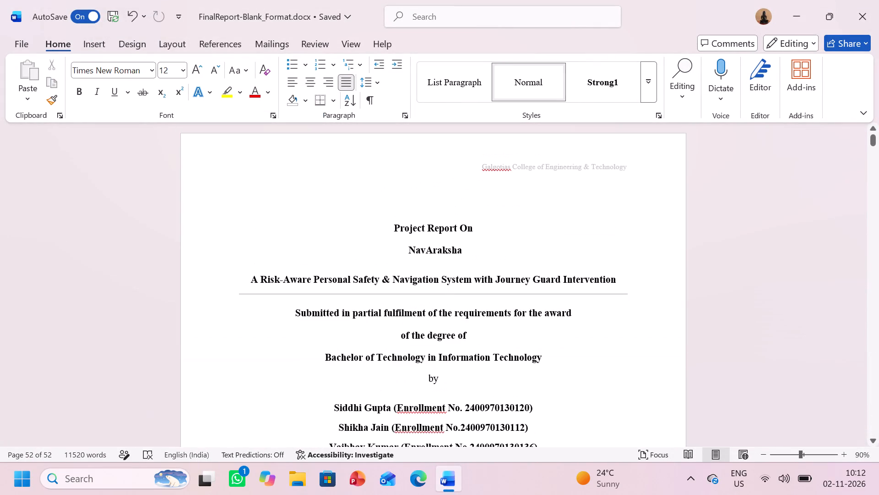
{"action": "scroll", "coordinate": [505, 347], "scroll_direction": "down", "scroll_amount": 3}
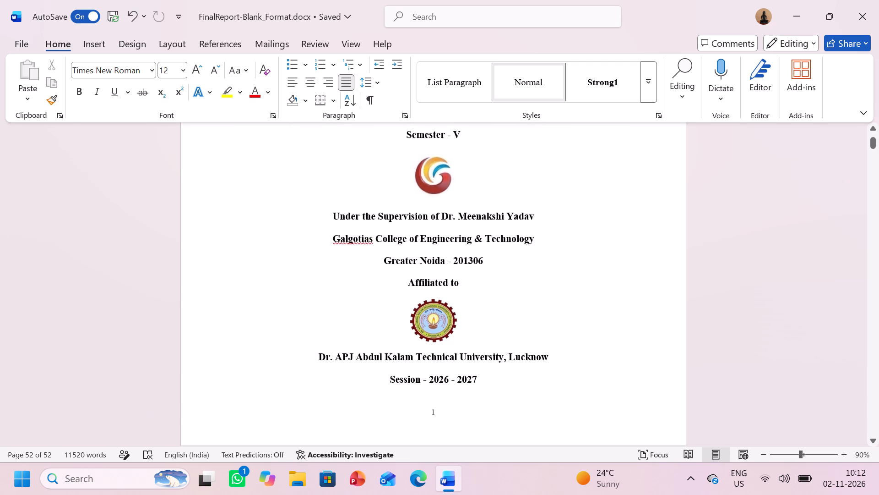
{"action": "scroll", "coordinate": [505, 347], "scroll_direction": "down", "scroll_amount": 4}
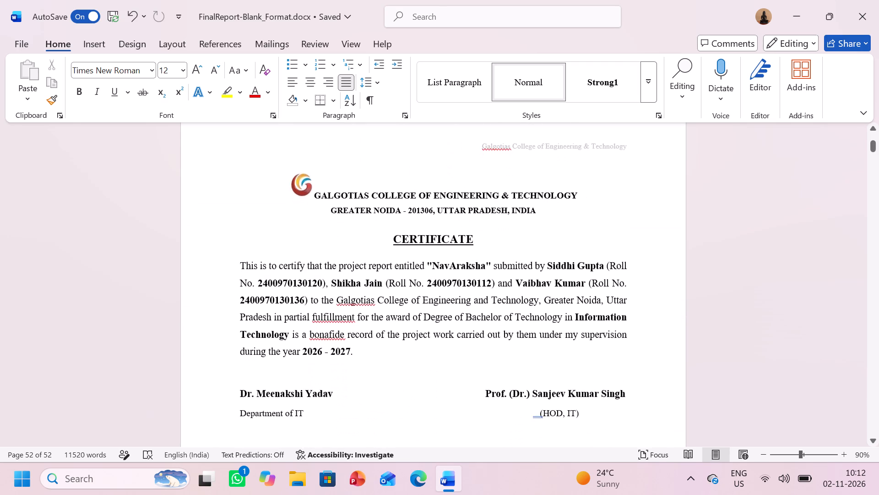
{"action": "scroll", "coordinate": [505, 347], "scroll_direction": "down", "scroll_amount": 3}
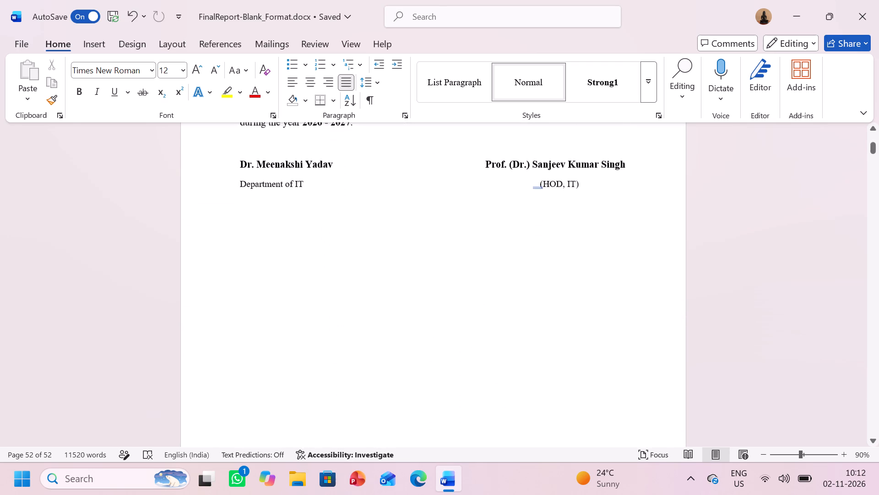
{"action": "scroll", "coordinate": [505, 347], "scroll_direction": "down", "scroll_amount": 1}
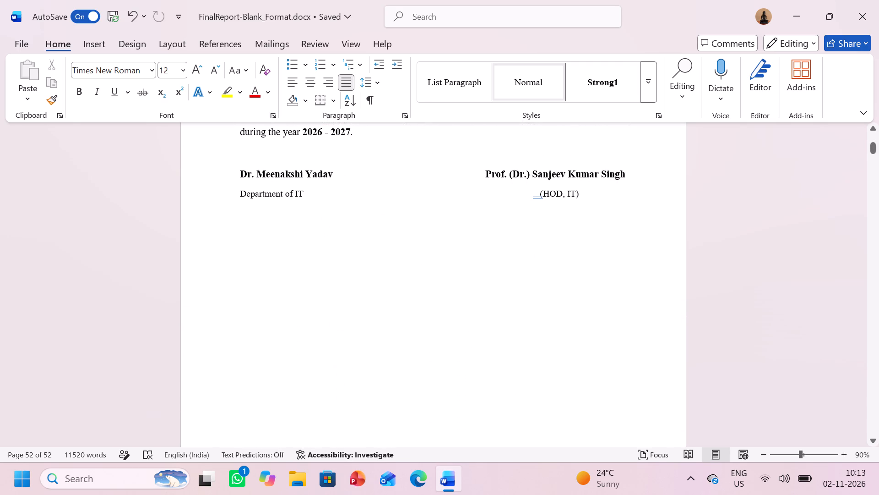
Cut the Head of Department's bold name and title from the first Acknowledgement paragraph.
{"action": "scroll", "coordinate": [520, 263], "scroll_direction": "down", "scroll_amount": 2}
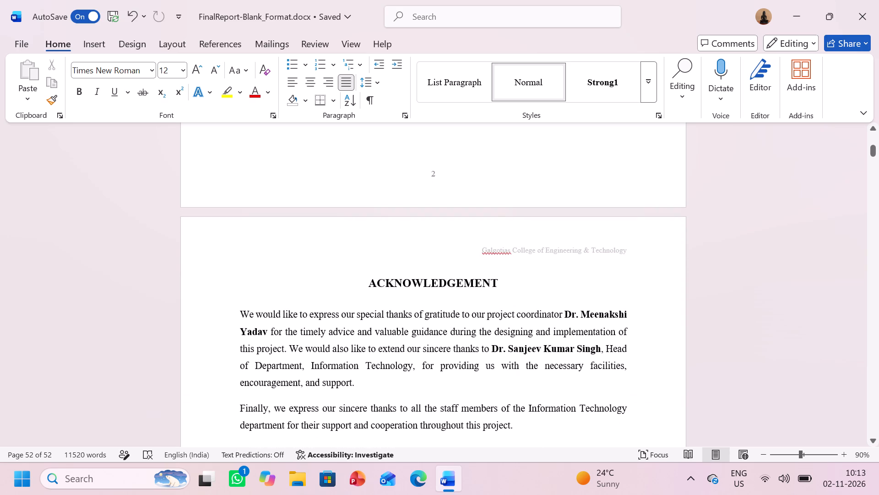
{"action": "left_click_drag", "start_coordinate": [491, 348], "coordinate": [585, 343]}
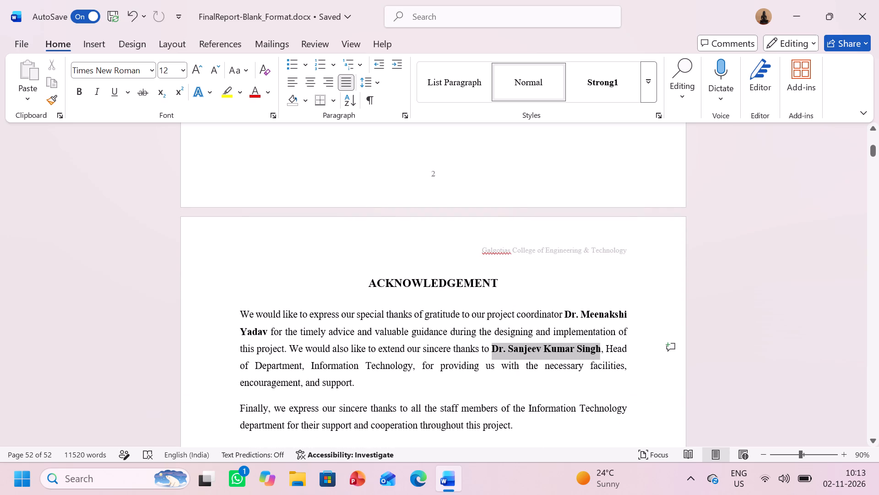
{"action": "left_click_drag", "start_coordinate": [585, 343], "coordinate": [590, 346]}
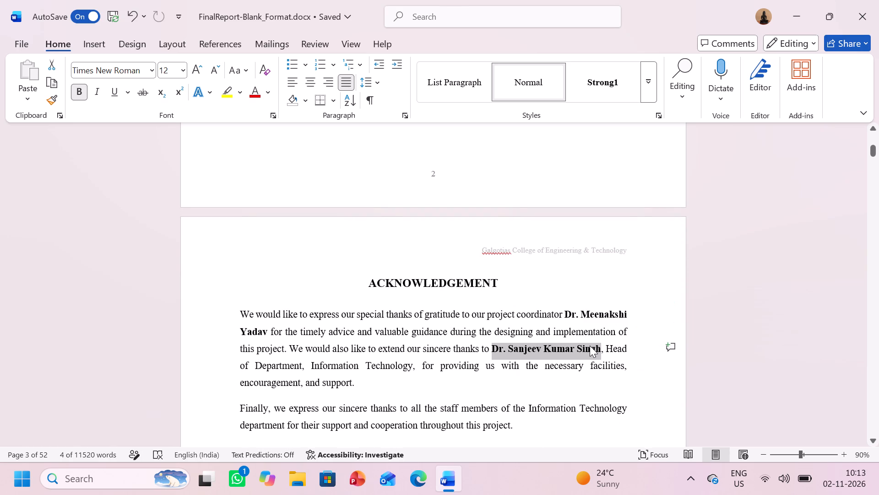
{"action": "key", "text": "ctrl+x"}
Copy the Head of Department's name with its "Prof. (Dr.)" title from the Certificate and paste it after "sincere thanks to" in the Acknowledgement.
{"action": "scroll", "coordinate": [586, 321], "scroll_direction": "up", "scroll_amount": 2}
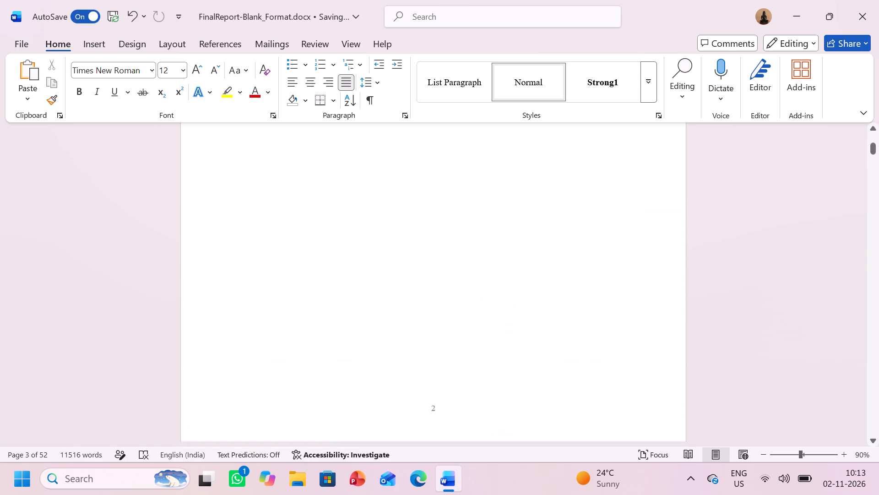
{"action": "scroll", "coordinate": [586, 321], "scroll_direction": "up", "scroll_amount": 2}
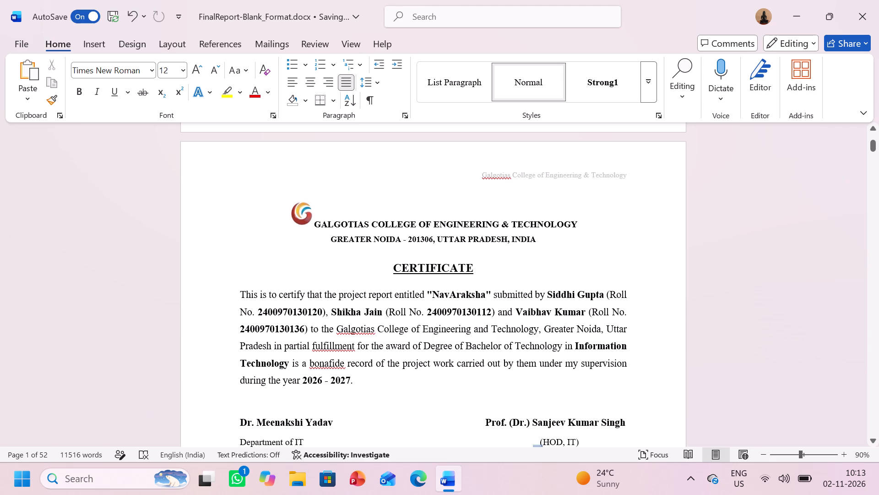
{"action": "left_click_drag", "start_coordinate": [483, 421], "coordinate": [627, 423]}
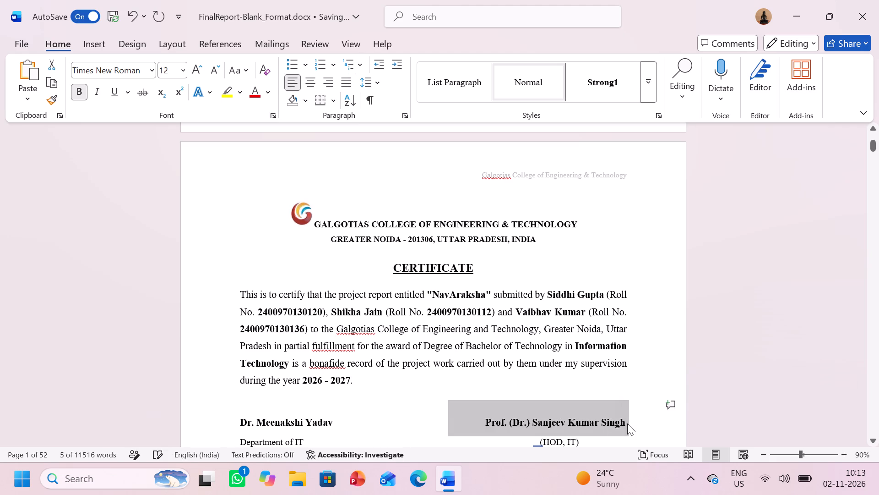
{"action": "key", "text": "ctrl+c"}
{"action": "scroll", "coordinate": [627, 423], "scroll_direction": "down", "scroll_amount": 1}
{"action": "scroll", "coordinate": [627, 423], "scroll_direction": "up", "scroll_amount": 1, "text": "ctrl"}
{"action": "scroll", "coordinate": [627, 423], "scroll_direction": "down", "scroll_amount": 1, "text": "ctrl"}
{"action": "scroll", "coordinate": [627, 423], "scroll_direction": "up", "scroll_amount": 1, "text": "ctrl"}
{"action": "scroll", "coordinate": [627, 423], "scroll_direction": "down", "scroll_amount": 1, "text": "ctrl"}
{"action": "scroll", "coordinate": [627, 423], "scroll_direction": "down", "scroll_amount": 1}
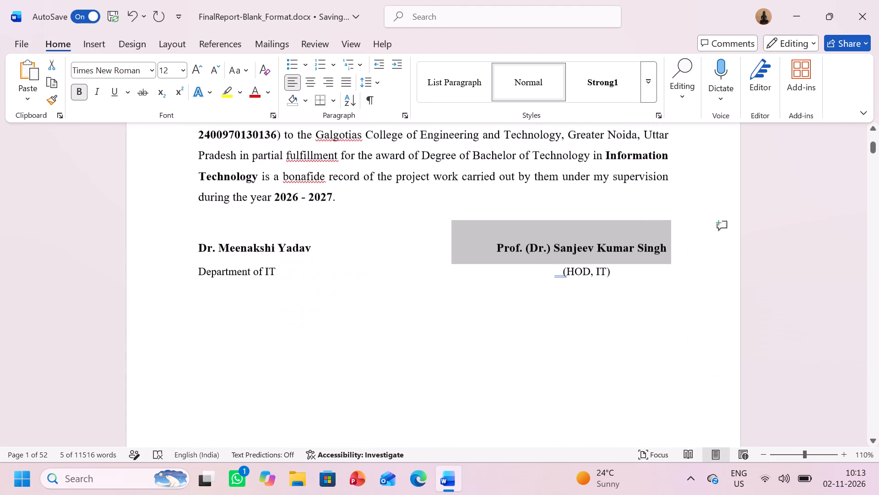
{"action": "scroll", "coordinate": [627, 423], "scroll_direction": "down", "scroll_amount": 6}
{"action": "scroll", "coordinate": [627, 423], "scroll_direction": "up", "scroll_amount": 1, "text": "ctrl"}
{"action": "scroll", "coordinate": [627, 423], "scroll_direction": "down", "scroll_amount": 1, "text": "ctrl"}
{"action": "scroll", "coordinate": [627, 423], "scroll_direction": "down", "scroll_amount": 1}
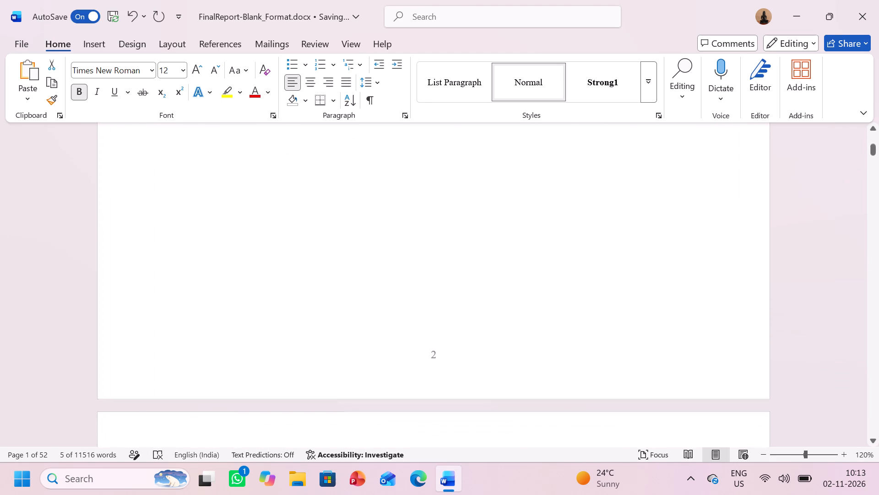
{"action": "scroll", "coordinate": [627, 423], "scroll_direction": "down", "scroll_amount": 1}
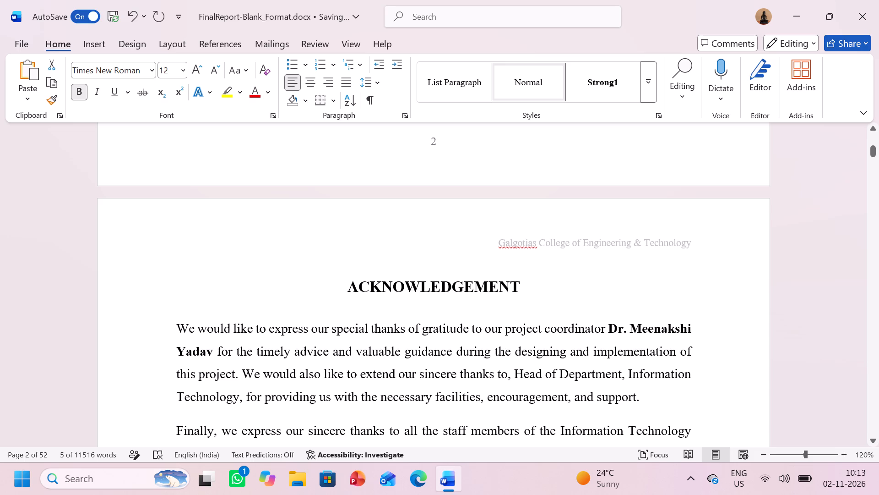
{"action": "scroll", "coordinate": [511, 373], "scroll_direction": "down", "scroll_amount": 1}
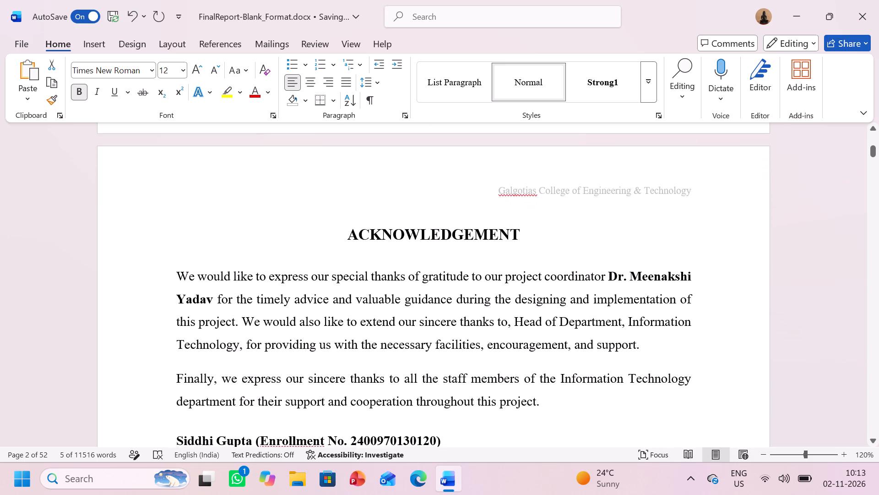
{"action": "left_click", "coordinate": [508, 322]}
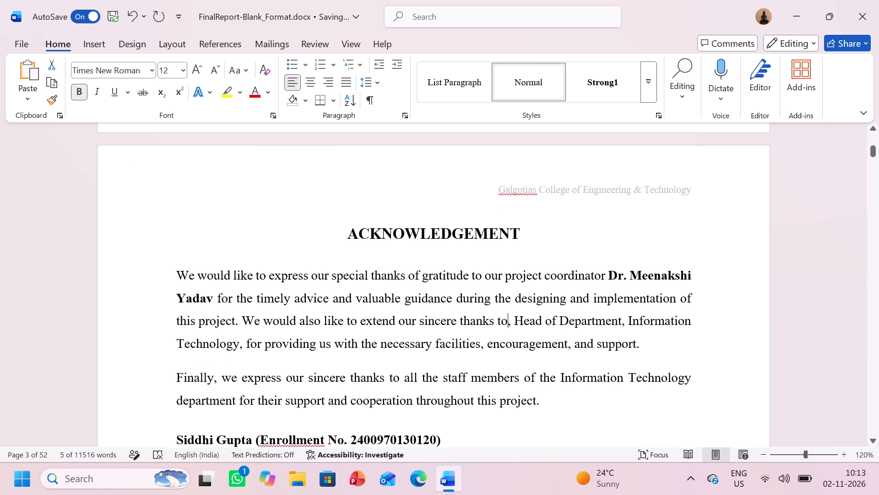
{"action": "key", "text": "space"}
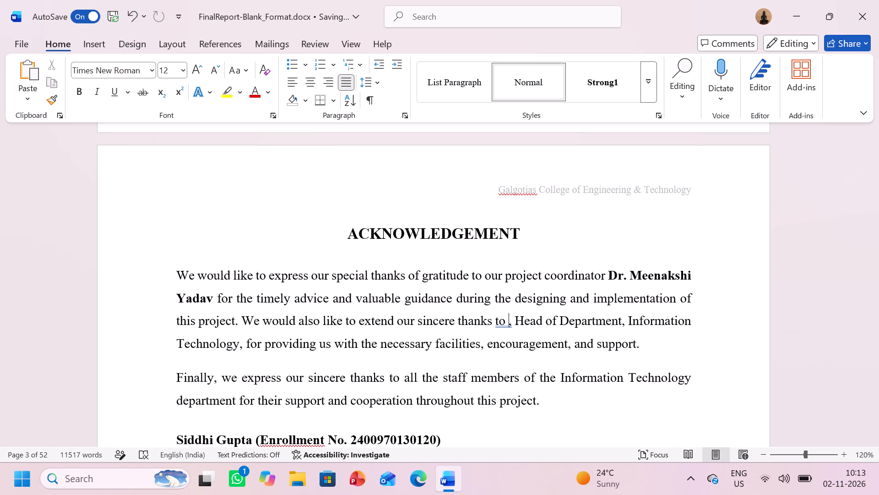
{"action": "key", "text": "ctrl+v"}
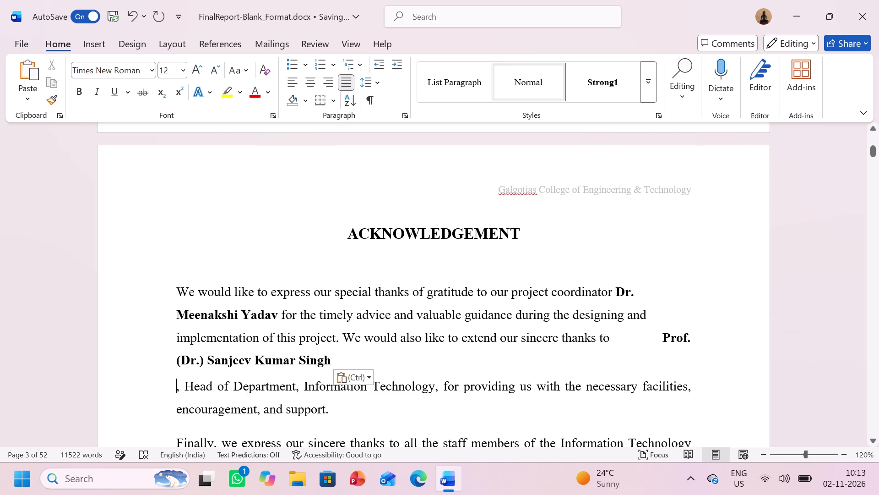
Remove the extra spaces before "Prof. (Dr.)" in the Acknowledgement, keeping a single space after "sincere thanks to".
{"action": "scroll", "coordinate": [498, 356], "scroll_direction": "down", "scroll_amount": 1}
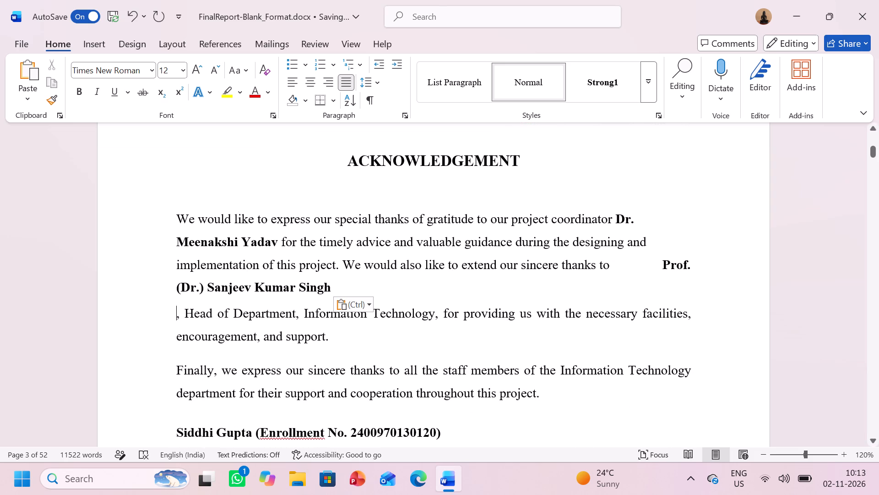
{"action": "left_click", "coordinate": [632, 270]}
{"action": "key", "text": "BackSpace"}
{"action": "key", "text": "Right"}
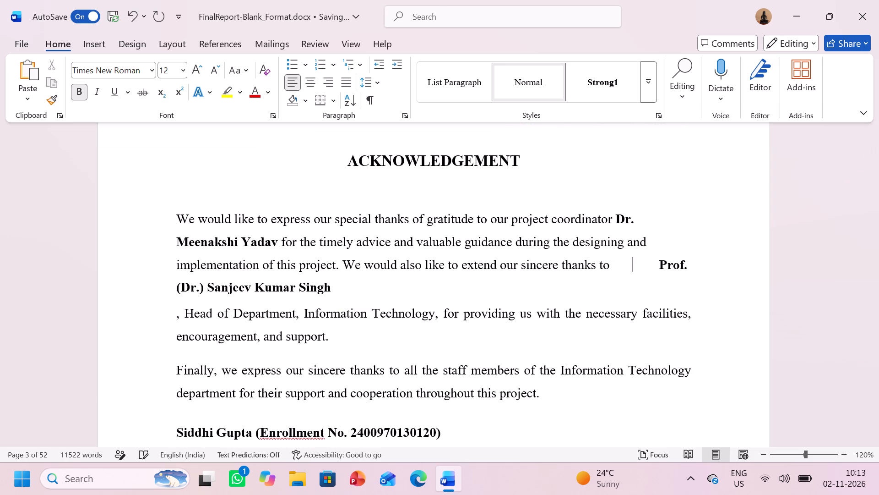
{"action": "key", "text": "Right"}
{"action": "key", "text": "Right"}
{"action": "key", "text": "Right"}
{"action": "key", "text": "Right"}
{"action": "key", "text": "Right"}
{"action": "key", "text": "Right"}
{"action": "key", "text": "Right"}
{"action": "key", "text": "Right"}
{"action": "key", "text": "BackSpace"}
{"action": "key", "text": "BackSpace"}
{"action": "key", "text": "BackSpace"}
{"action": "key", "text": "BackSpace"}
{"action": "key", "text": "BackSpace"}
{"action": "key", "text": "BackSpace"}
{"action": "key", "text": "BackSpace"}
{"action": "key", "text": "BackSpace"}
{"action": "key", "text": "BackSpace"}
{"action": "key", "text": "BackSpace"}
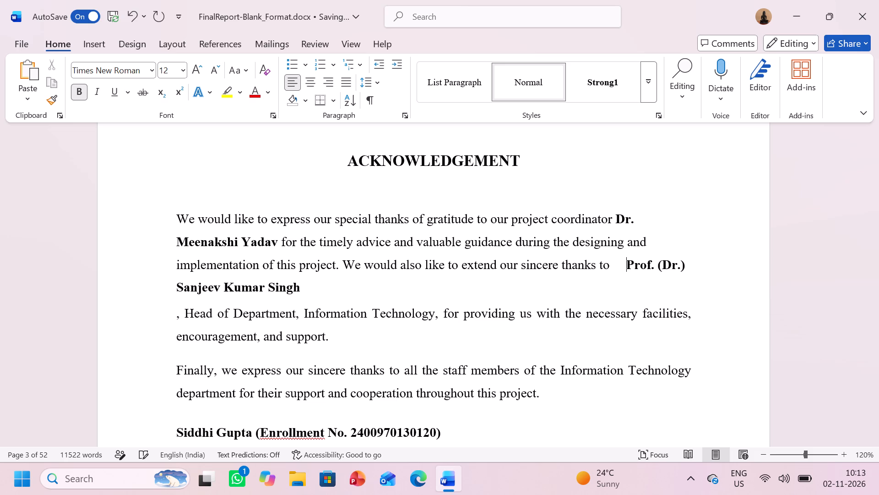
{"action": "key", "text": "BackSpace"}
{"action": "key", "text": "BackSpace"}
{"action": "key", "text": "BackSpace"}
{"action": "key", "text": "BackSpace"}
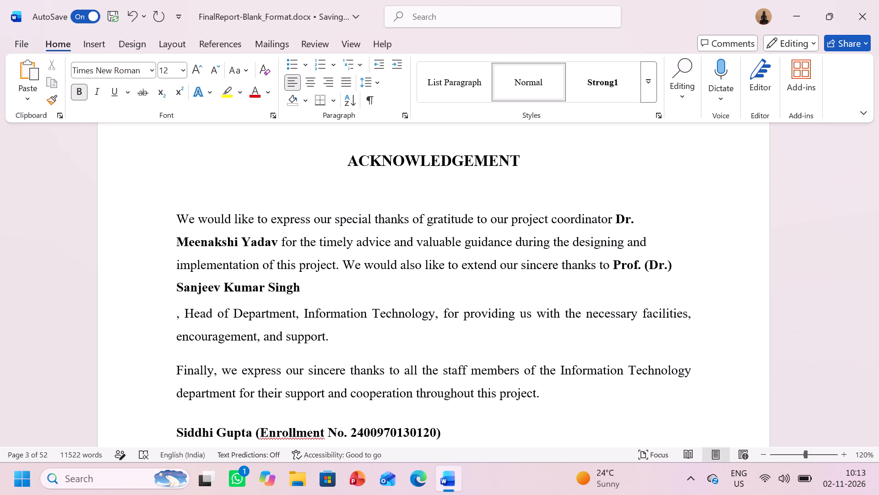
Justify the Acknowledgement body text from "We would like to express" through "throughout this project.".
{"action": "scroll", "coordinate": [416, 260], "scroll_direction": "down", "scroll_amount": 1}
{"action": "left_click_drag", "start_coordinate": [174, 210], "coordinate": [536, 408]}
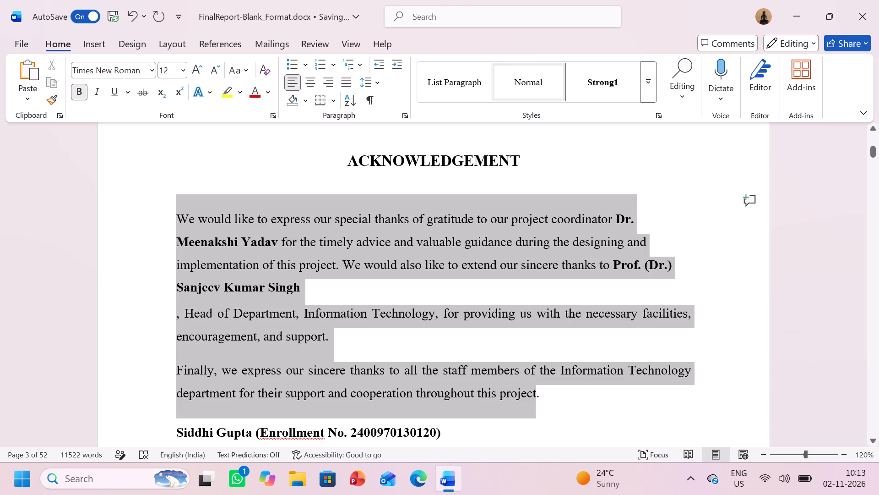
{"action": "left_click_drag", "start_coordinate": [536, 408], "coordinate": [540, 415]}
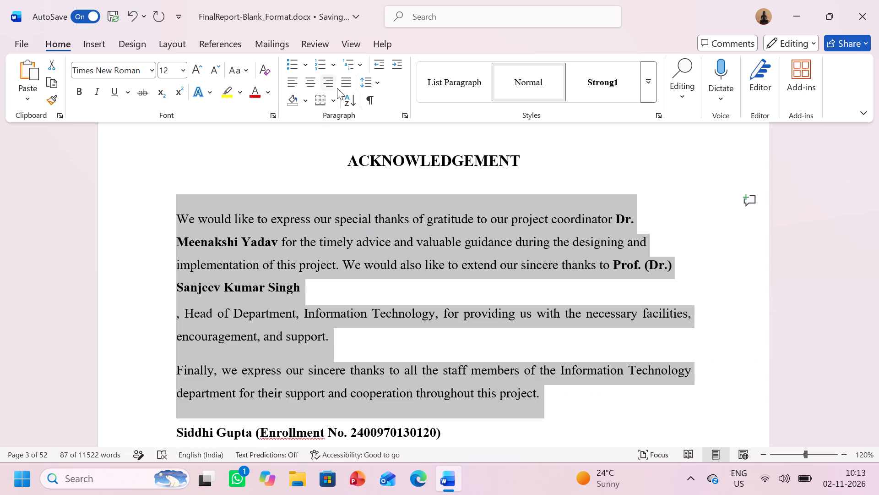
{"action": "left_click", "coordinate": [346, 82]}
{"action": "left_click", "coordinate": [384, 332]}
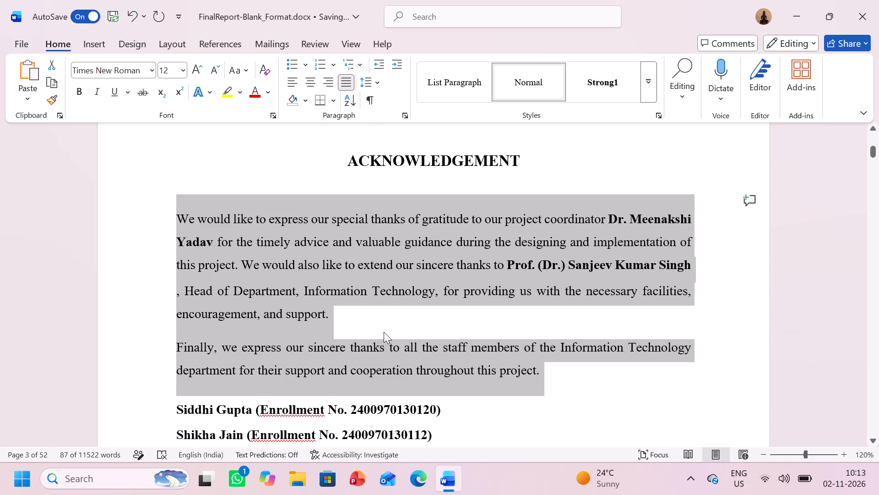
Set the spacing after the Acknowledgement paragraph ending in "encouragement, and support." to 0 pt.
{"action": "left_click", "coordinate": [322, 330]}
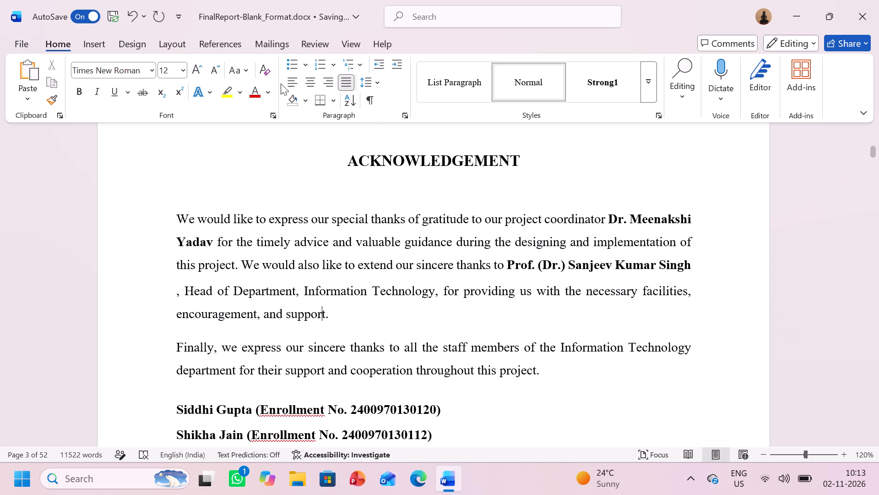
{"action": "left_click", "coordinate": [175, 45]}
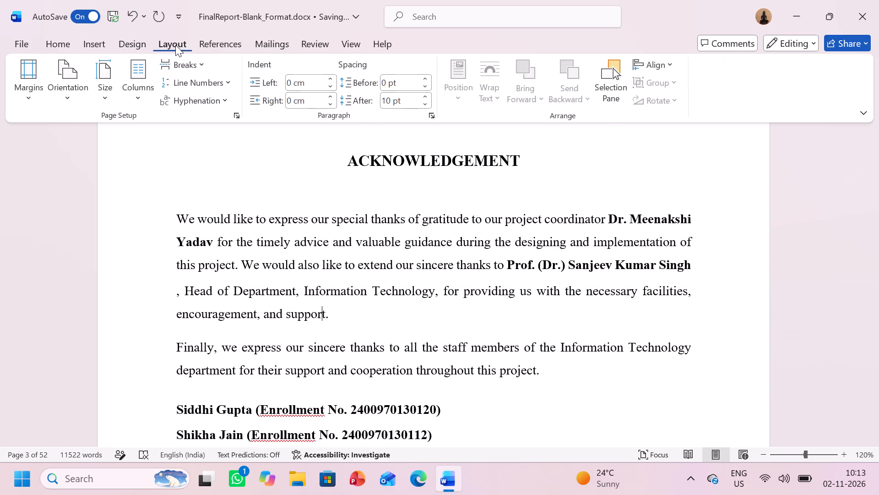
{"action": "left_click", "coordinate": [423, 103]}
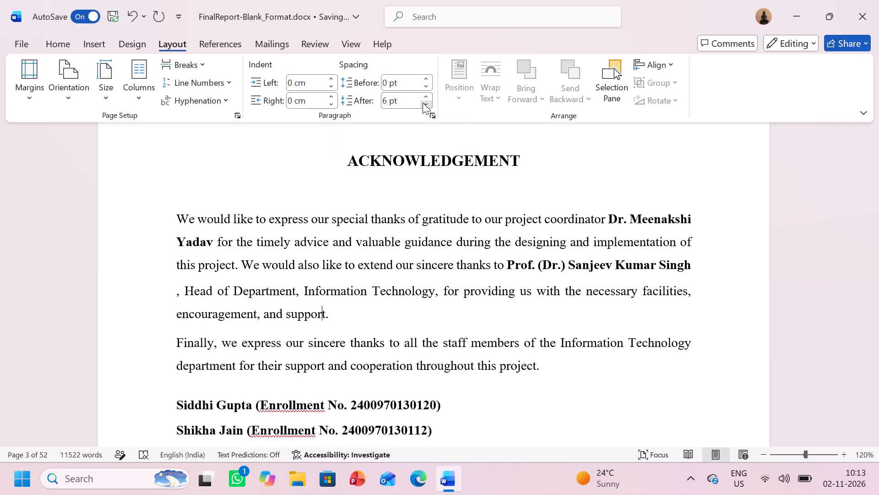
{"action": "left_click", "coordinate": [423, 103]}
{"action": "left_click", "coordinate": [423, 103]}
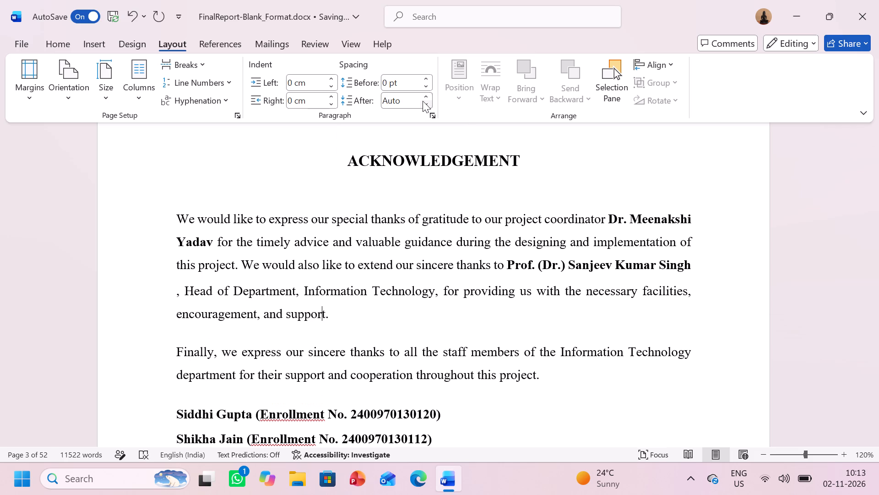
{"action": "left_click", "coordinate": [426, 95]}
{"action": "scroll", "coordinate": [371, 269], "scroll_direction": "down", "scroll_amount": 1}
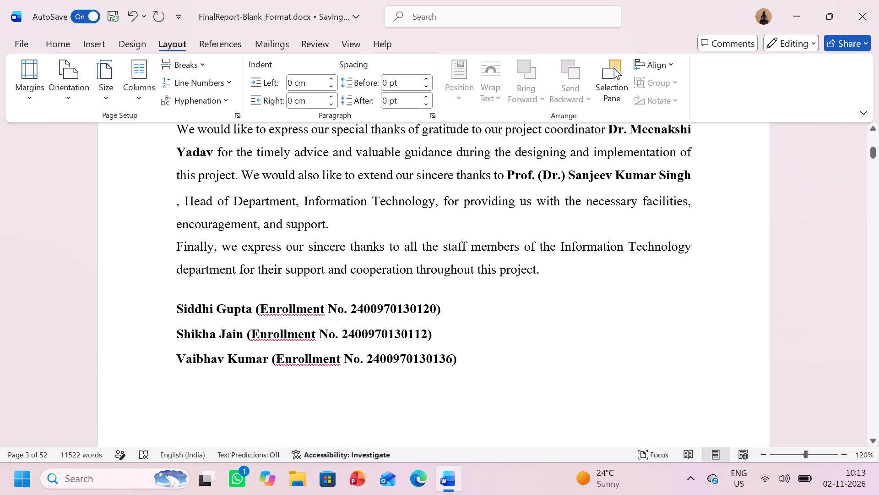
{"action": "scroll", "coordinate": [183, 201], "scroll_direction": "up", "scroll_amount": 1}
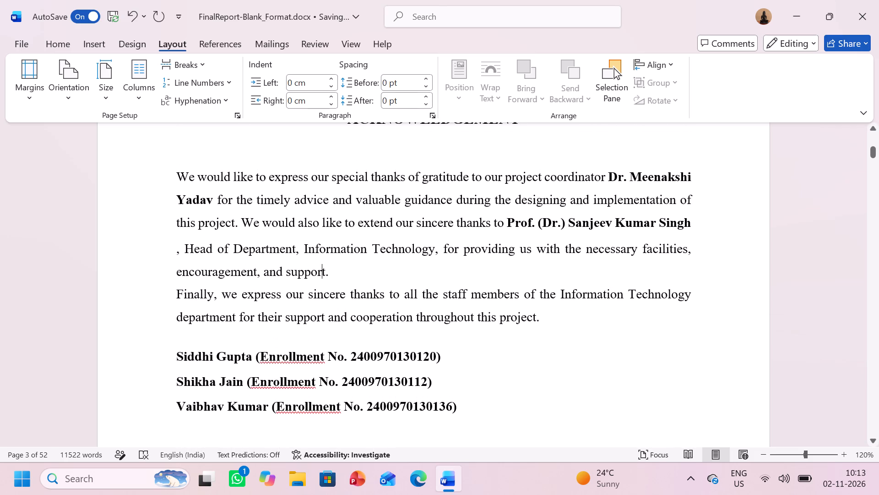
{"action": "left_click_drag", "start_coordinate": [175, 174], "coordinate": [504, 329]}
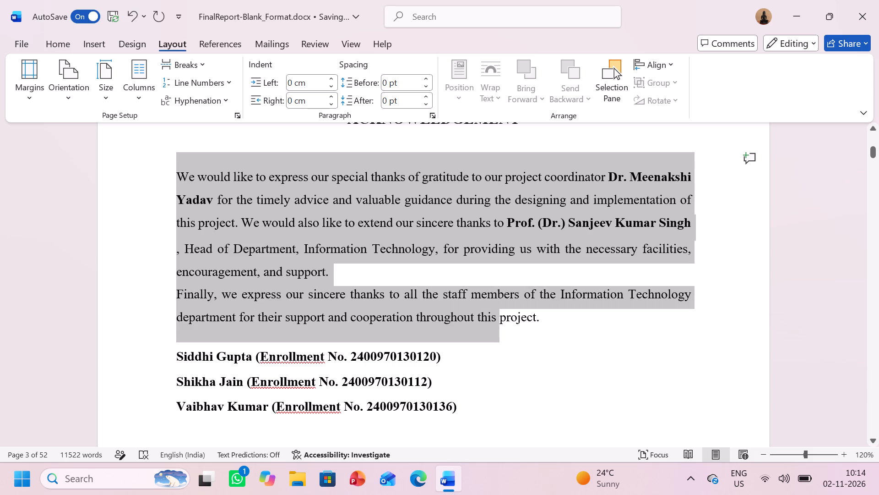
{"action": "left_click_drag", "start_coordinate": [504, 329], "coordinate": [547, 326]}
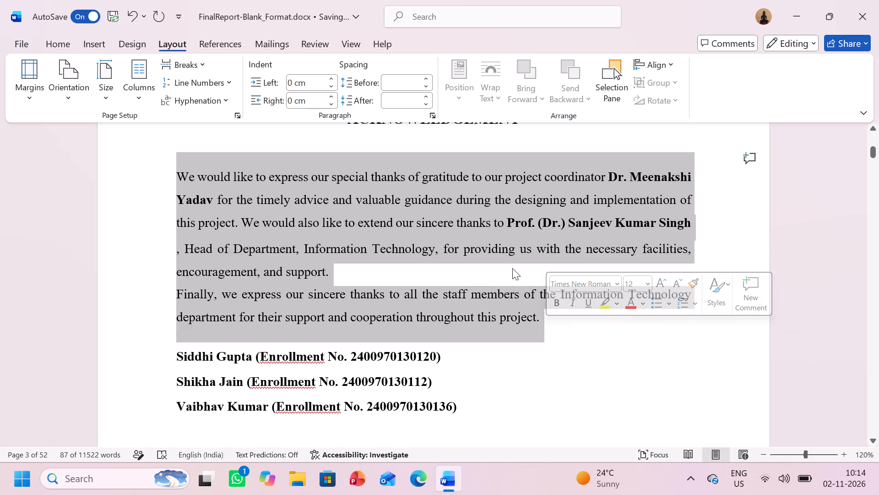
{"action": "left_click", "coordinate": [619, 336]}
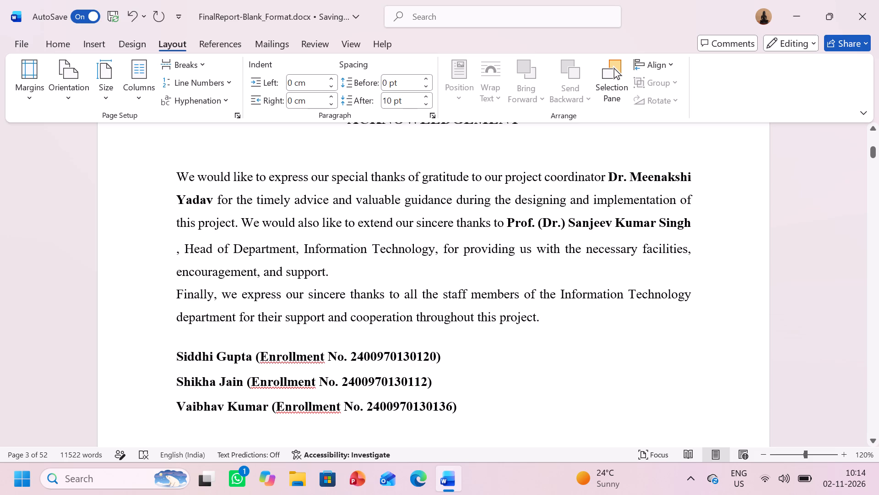
Move the stray comma before "Head of Department" in the Acknowledgement so it directly follows the Head of Department's name.
{"action": "left_click", "coordinate": [182, 255]}
{"action": "key", "text": "BackSpace"}
{"action": "key", "text": "BackSpace"}
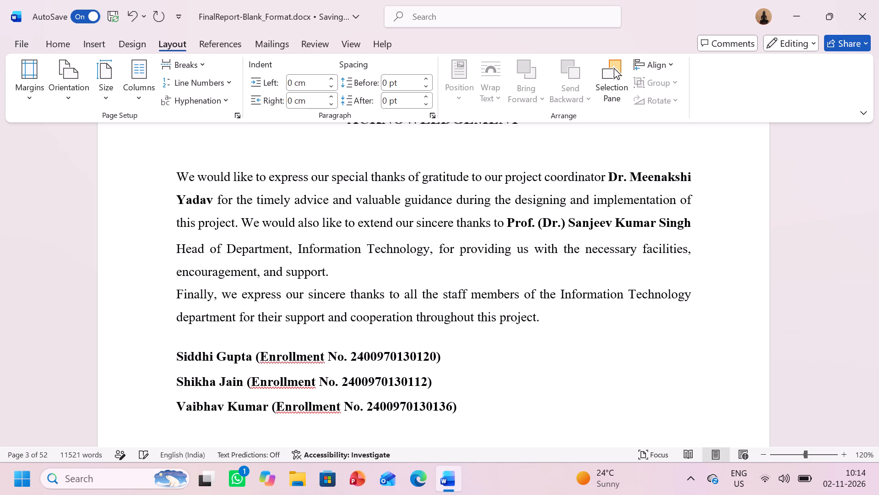
{"action": "left_click", "coordinate": [690, 224]}
{"action": "key", "text": "comma"}
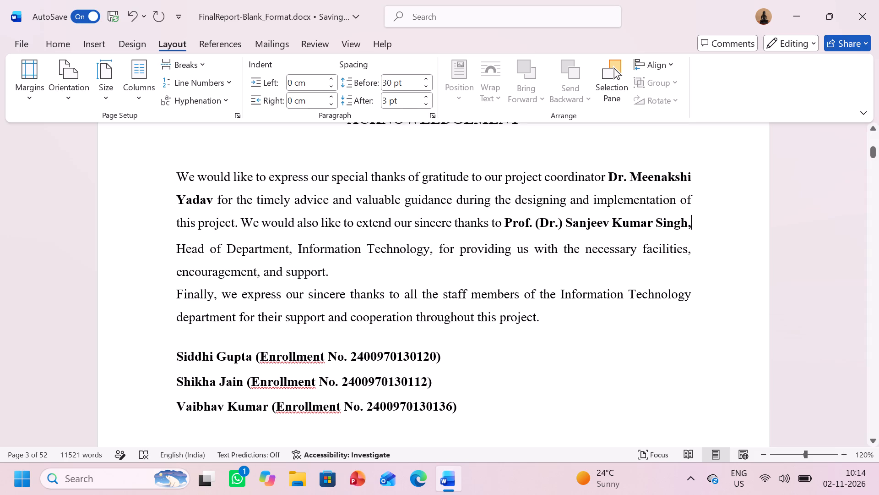
Set the spacing before and after to 0 pt for the Acknowledgement text from "We would like to express" through "encouragement, and support.".
{"action": "scroll", "coordinate": [299, 284], "scroll_direction": "down", "scroll_amount": 1}
{"action": "scroll", "coordinate": [299, 284], "scroll_direction": "down", "scroll_amount": 3, "text": "ctrl"}
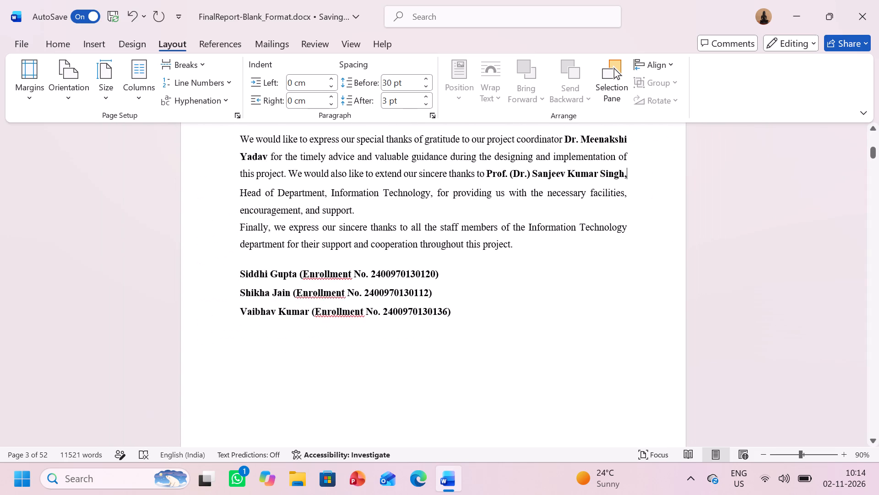
{"action": "scroll", "coordinate": [299, 284], "scroll_direction": "up", "scroll_amount": 2}
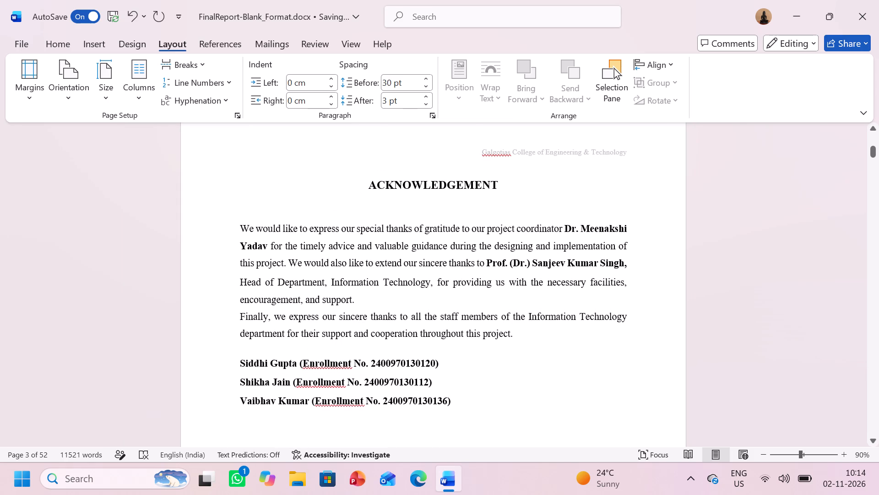
{"action": "left_click", "coordinate": [237, 314]}
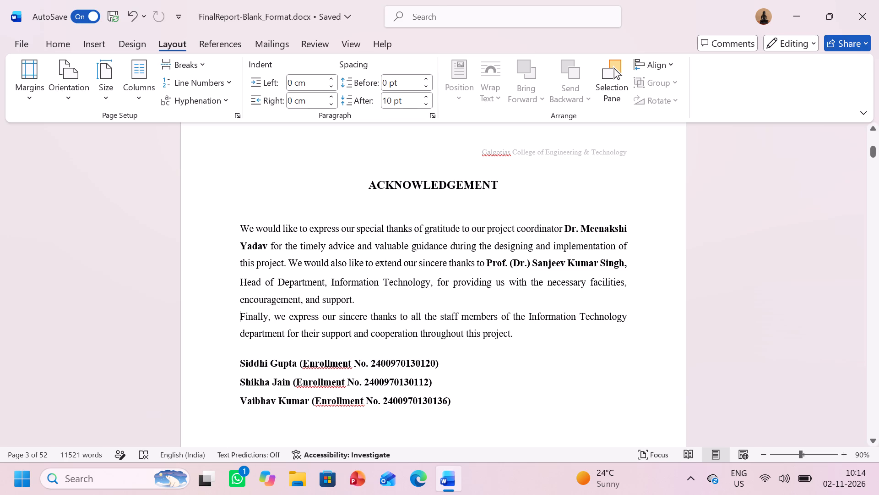
{"action": "left_click_drag", "start_coordinate": [244, 227], "coordinate": [373, 294]}
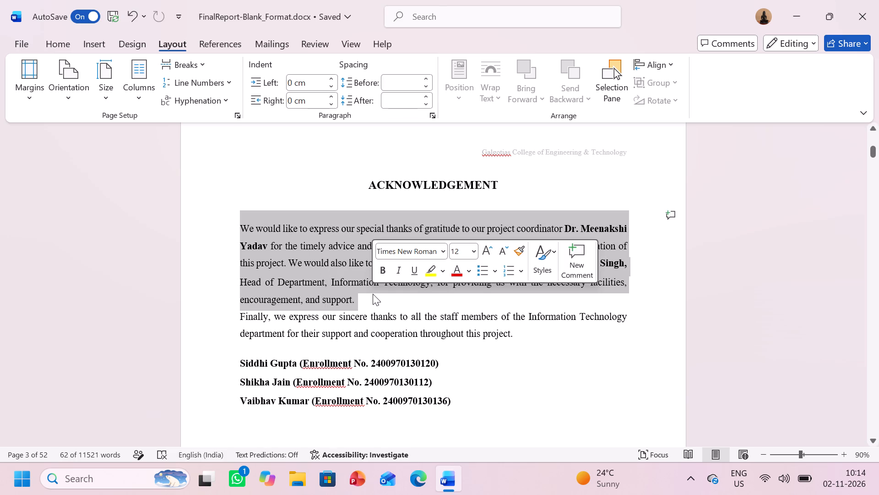
{"action": "left_click", "coordinate": [429, 104]}
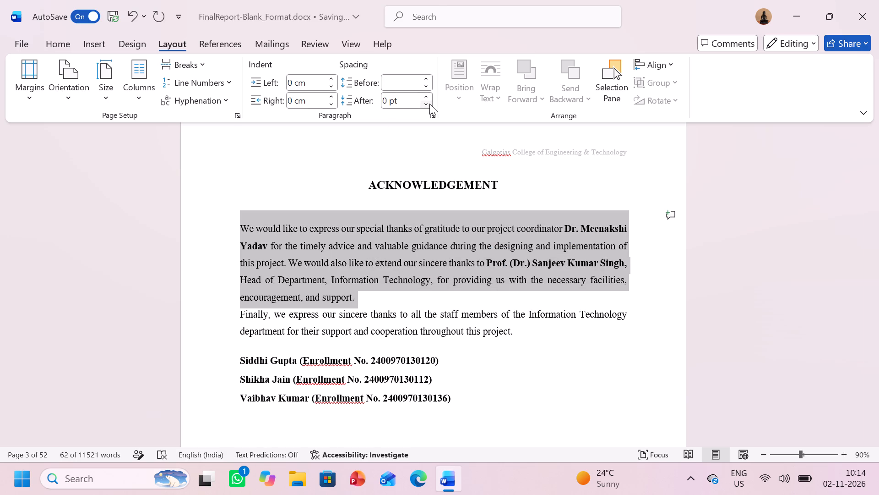
{"action": "left_click", "coordinate": [427, 88]}
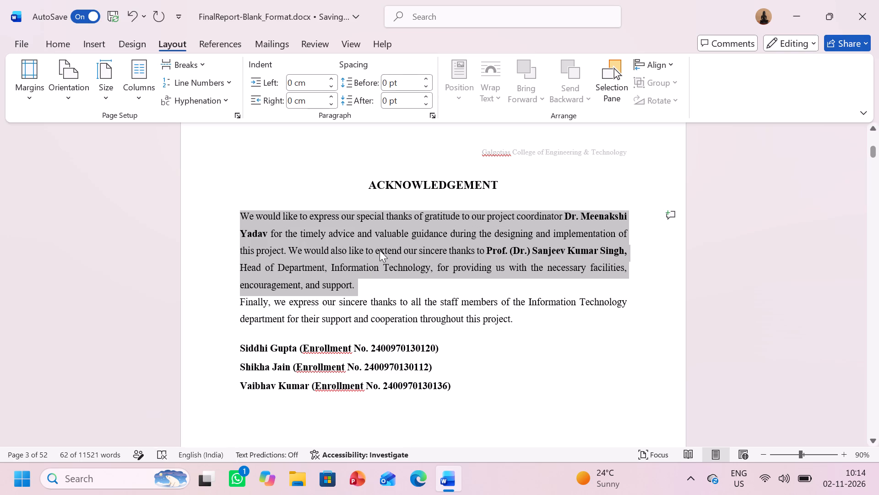
{"action": "left_click", "coordinate": [368, 281]}
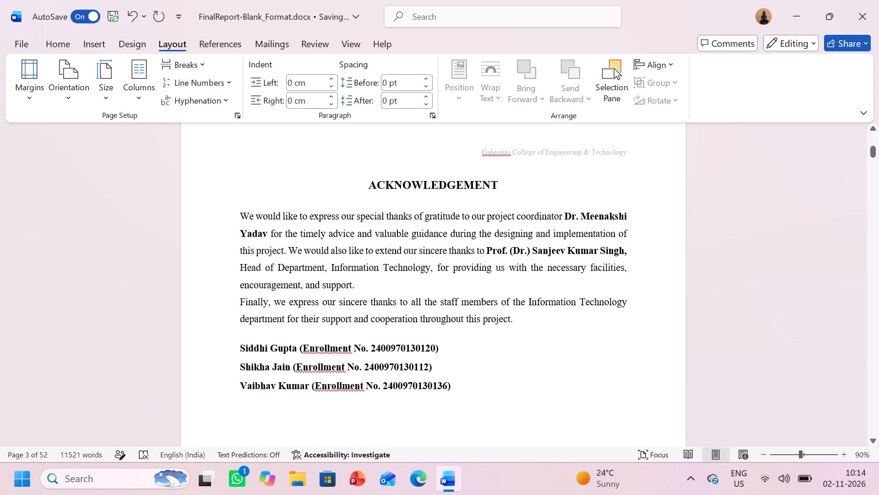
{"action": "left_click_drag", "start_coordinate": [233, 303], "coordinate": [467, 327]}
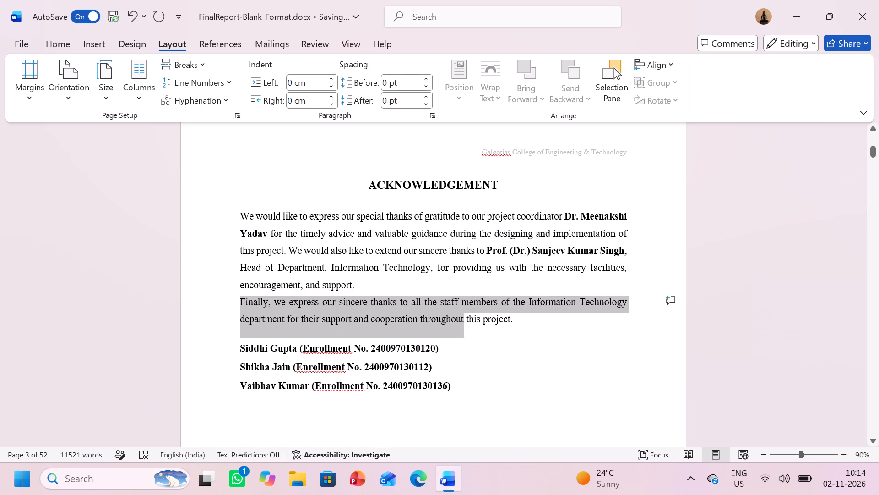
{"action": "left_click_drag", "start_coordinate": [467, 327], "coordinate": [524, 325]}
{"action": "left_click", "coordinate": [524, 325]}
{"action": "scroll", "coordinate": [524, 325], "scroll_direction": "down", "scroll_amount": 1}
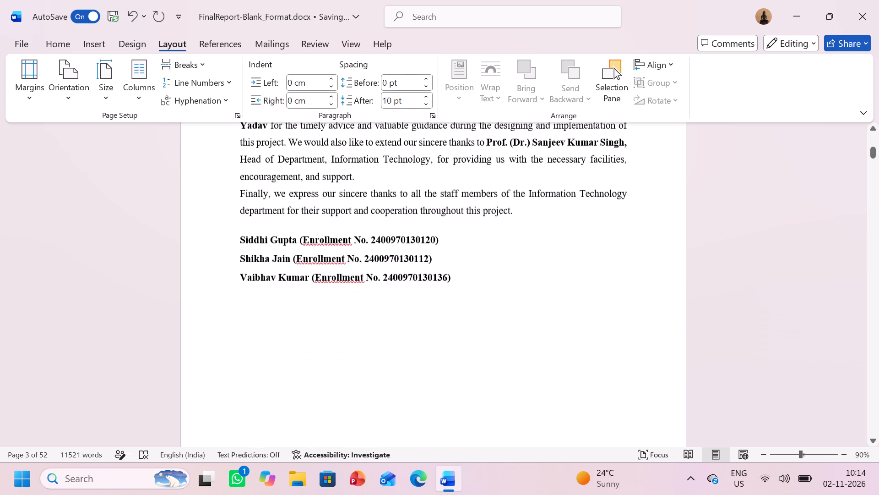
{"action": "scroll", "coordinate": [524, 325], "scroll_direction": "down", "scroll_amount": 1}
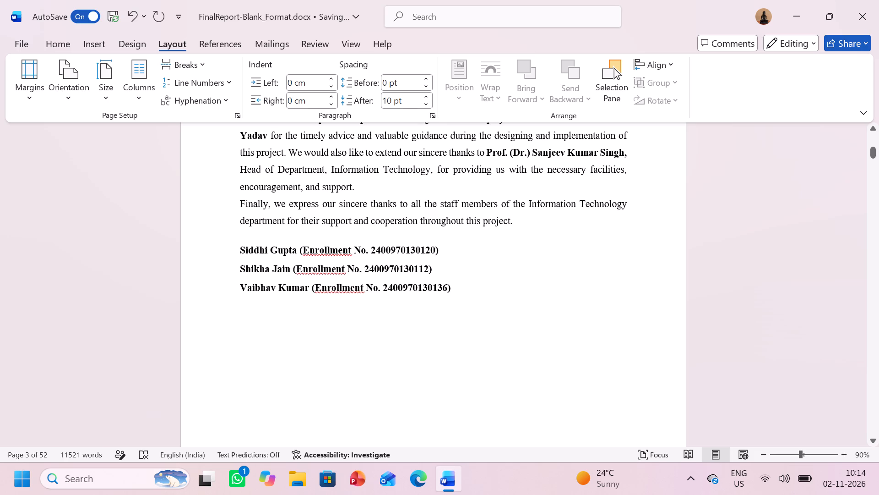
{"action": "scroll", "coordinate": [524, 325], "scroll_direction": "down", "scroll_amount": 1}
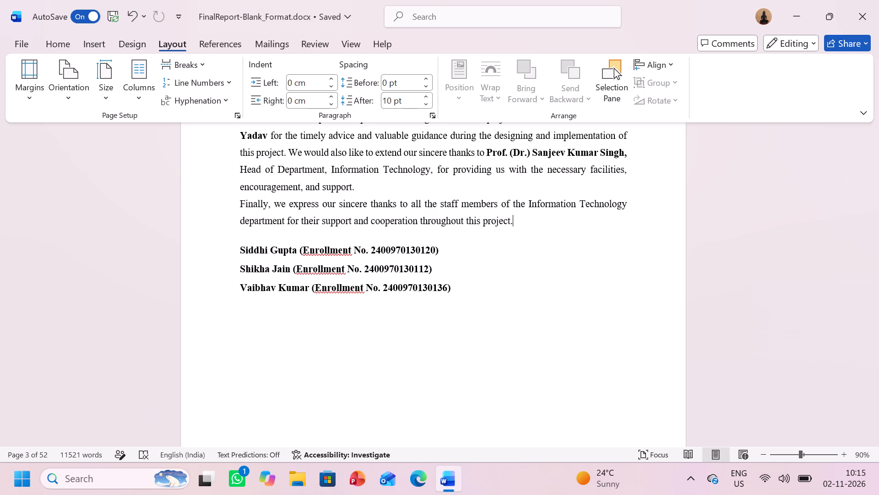
Delete the trailing underscores after page number 8 in the "1.1 Project Description" row of the Table of Contents.
{"action": "scroll", "coordinate": [524, 325], "scroll_direction": "down", "scroll_amount": 4}
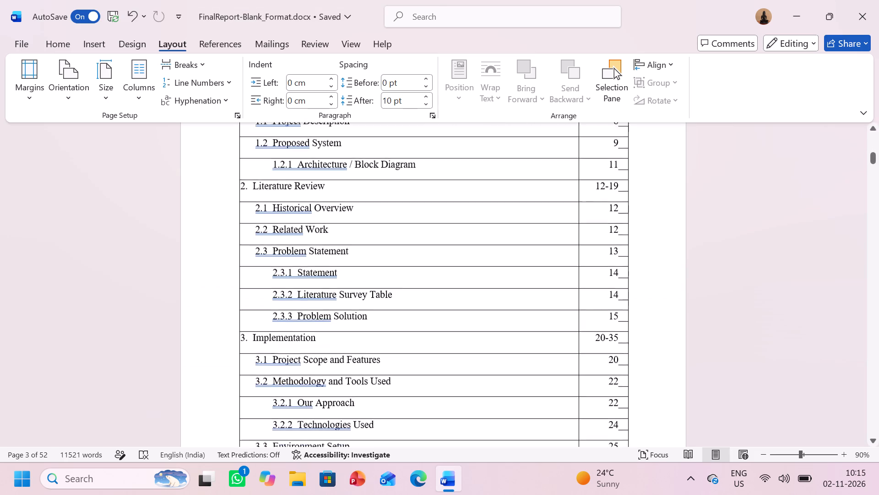
{"action": "scroll", "coordinate": [524, 325], "scroll_direction": "down", "scroll_amount": 2}
{"action": "left_click", "coordinate": [560, 298]}
{"action": "scroll", "coordinate": [560, 298], "scroll_direction": "up", "scroll_amount": 1}
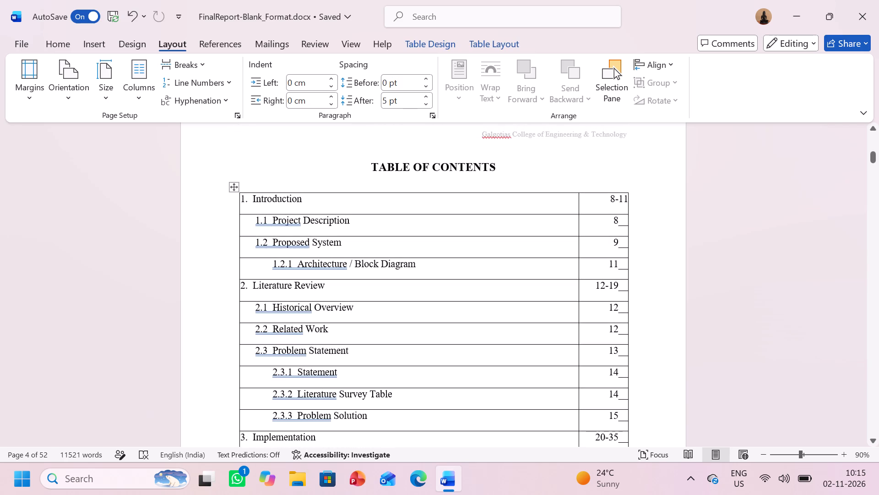
{"action": "left_click", "coordinate": [627, 221]}
{"action": "key", "text": "Down"}
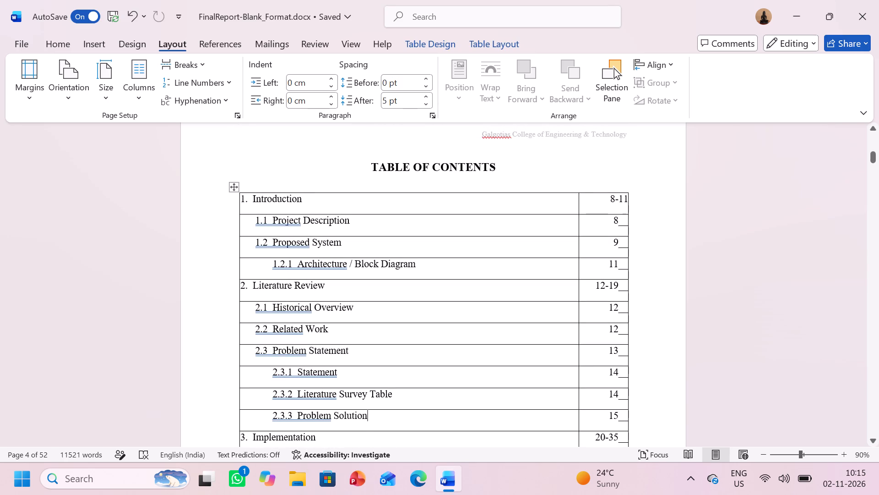
{"action": "left_click", "coordinate": [625, 225]}
{"action": "key", "text": "Left"}
{"action": "key", "text": "BackSpace"}
{"action": "key", "text": "ctrl+z"}
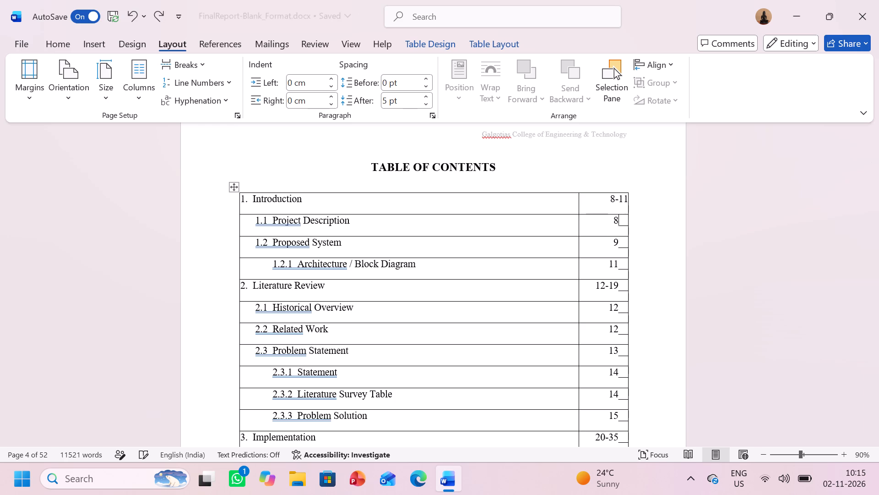
{"action": "key", "text": "Right"}
{"action": "key", "text": "Right"}
{"action": "key", "text": "BackSpace"}
{"action": "key", "text": "BackSpace"}
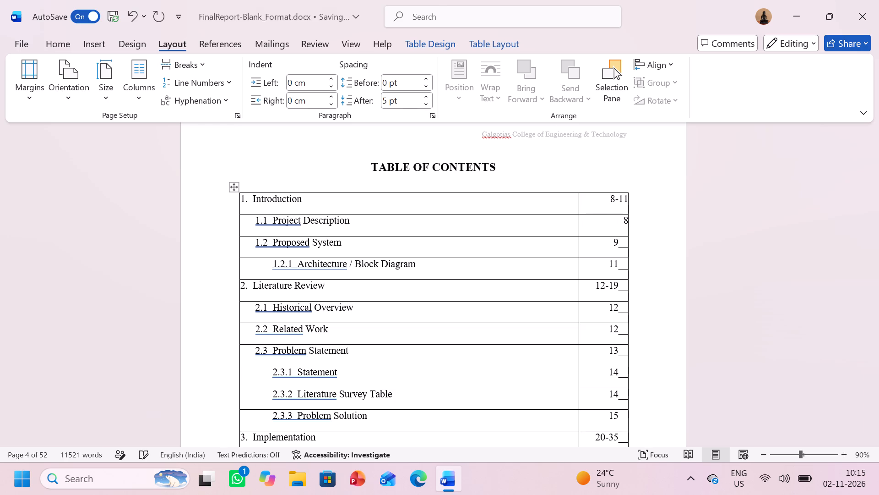
Use Find and Replace to replace every underscore "_" in the document with nothing.
{"action": "left_click", "coordinate": [625, 249]}
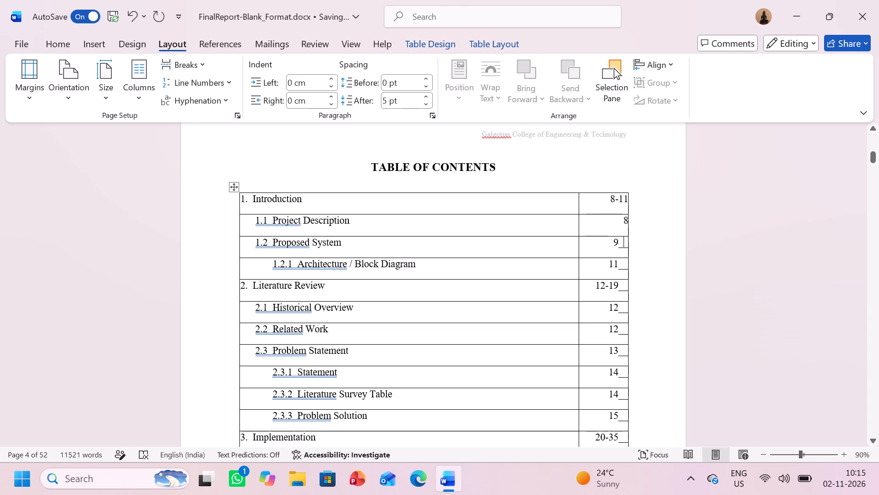
{"action": "key", "text": "ctrl+h"}
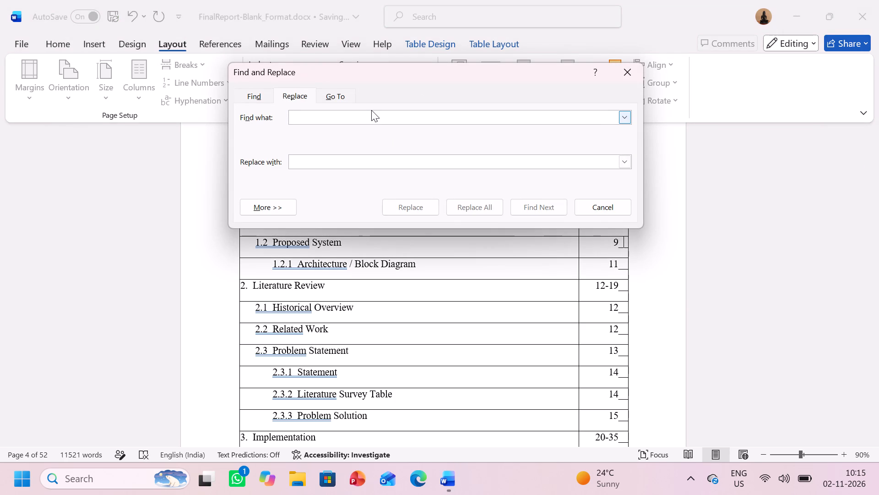
{"action": "key", "text": "shift+underscore"}
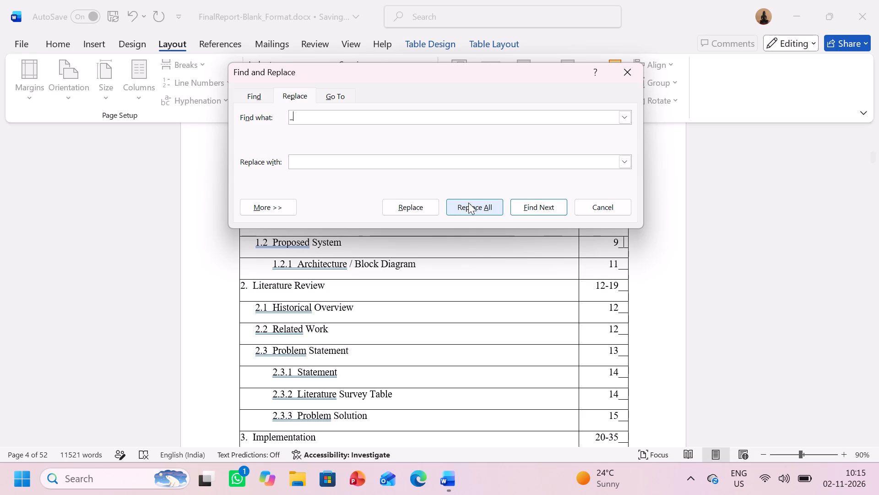
{"action": "scroll", "coordinate": [438, 154], "scroll_direction": "up", "scroll_amount": 1}
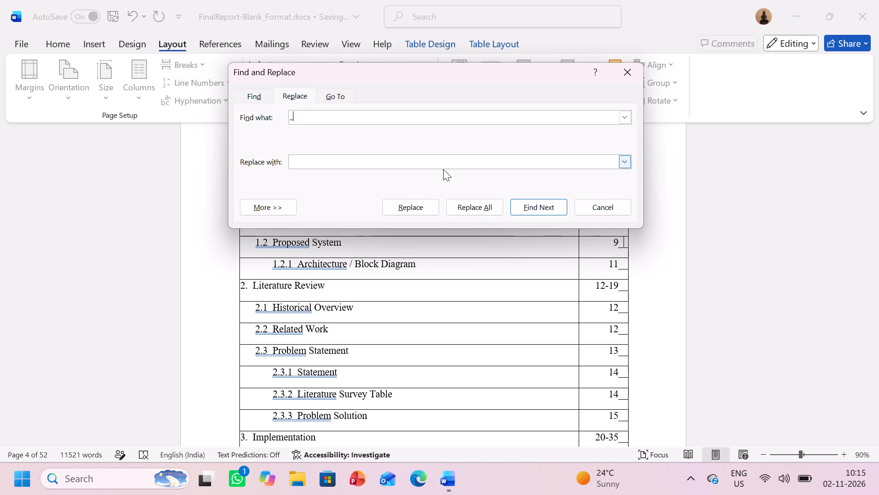
{"action": "scroll", "coordinate": [443, 169], "scroll_direction": "up", "scroll_amount": 1}
{"action": "left_click", "coordinate": [297, 163]}
{"action": "left_click", "coordinate": [498, 199]}
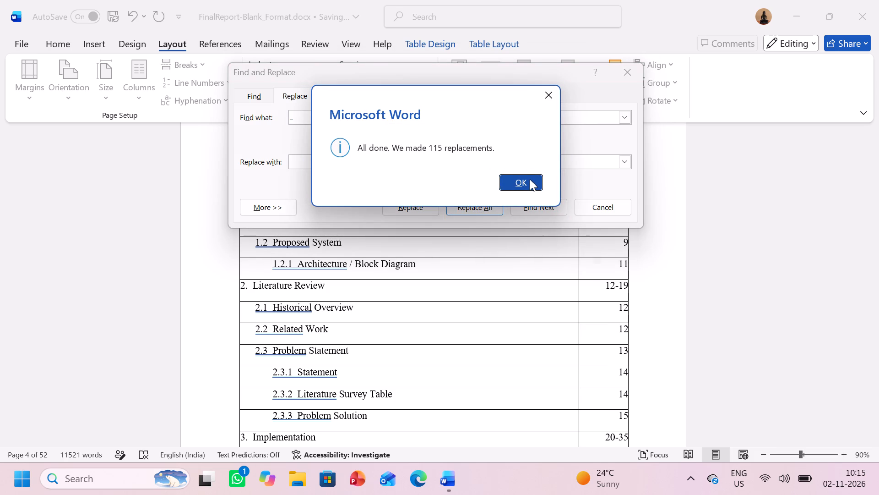
{"action": "left_click", "coordinate": [553, 90]}
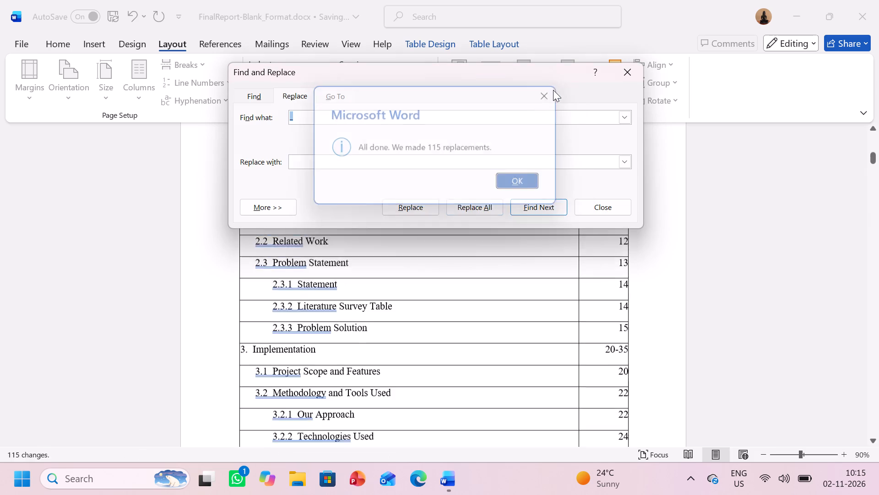
{"action": "left_click", "coordinate": [624, 73]}
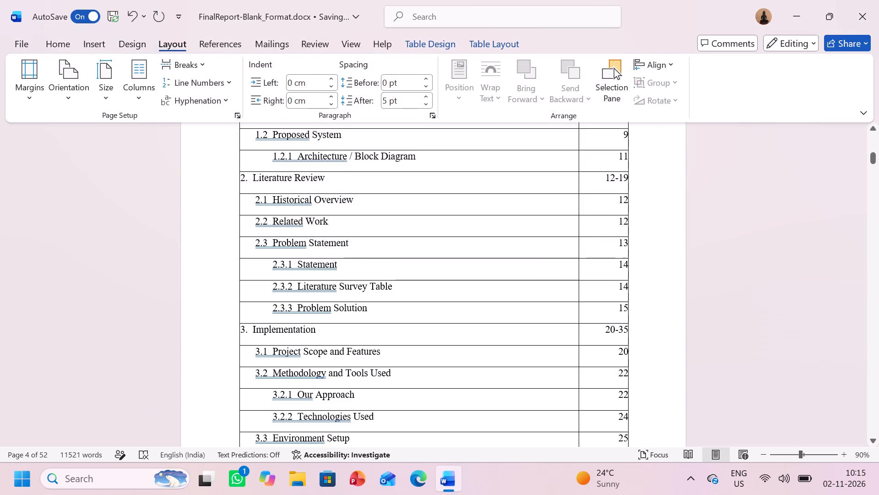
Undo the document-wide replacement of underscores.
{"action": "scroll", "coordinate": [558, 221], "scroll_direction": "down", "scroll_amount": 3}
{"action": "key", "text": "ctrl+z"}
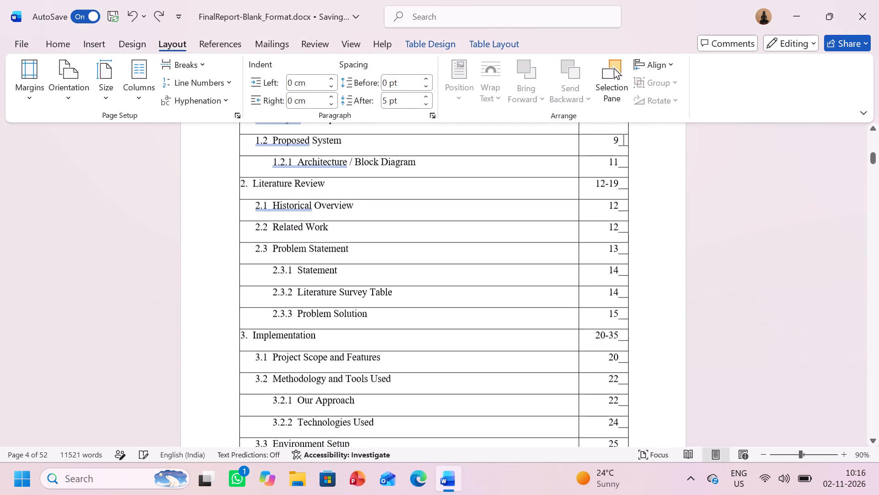
Delete the trailing underscores after the page numbers of the 1.2 and 1.2.1 rows in the Table of Contents.
{"action": "scroll", "coordinate": [557, 228], "scroll_direction": "up", "scroll_amount": 1}
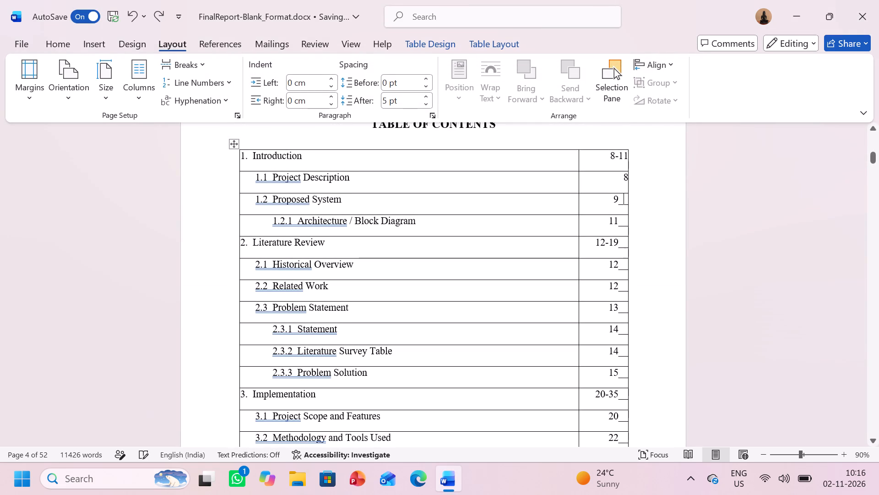
{"action": "left_click", "coordinate": [627, 202]}
{"action": "key", "text": "Right"}
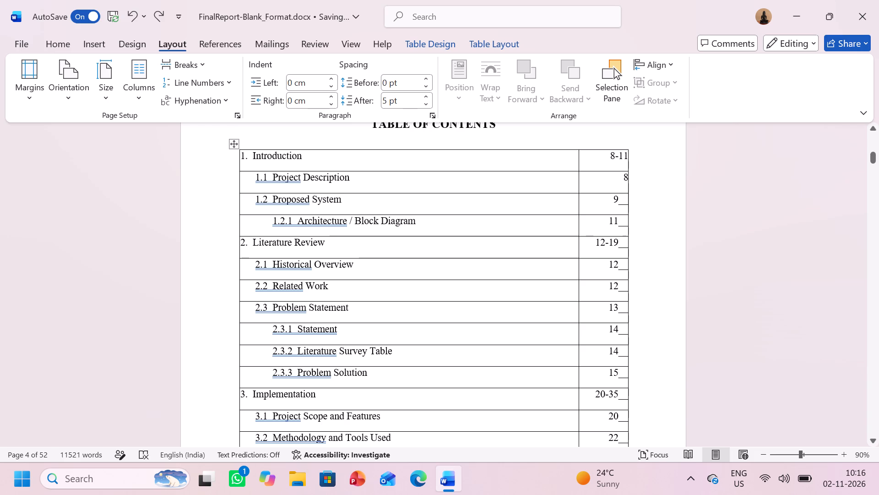
{"action": "key", "text": "BackSpace"}
{"action": "key", "text": "BackSpace"}
{"action": "key", "text": "Down"}
{"action": "key", "text": "BackSpace"}
{"action": "key", "text": "BackSpace"}
Delete the trailing underscores after the page numbers of the Literature Review heading row and rows 2.1, 2.2 and 2.3.
{"action": "key", "text": "Down"}
{"action": "key", "text": "BackSpace"}
{"action": "key", "text": "BackSpace"}
{"action": "key", "text": "Down"}
{"action": "key", "text": "BackSpace"}
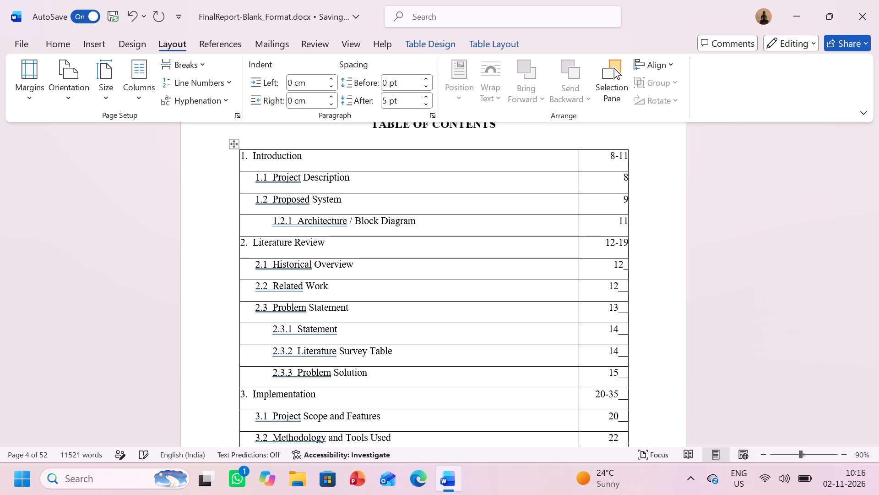
{"action": "key", "text": "BackSpace"}
{"action": "key", "text": "Down"}
{"action": "key", "text": "BackSpace"}
{"action": "key", "text": "BackSpace"}
{"action": "key", "text": "Down"}
{"action": "key", "text": "BackSpace"}
{"action": "key", "text": "BackSpace"}
Delete the trailing underscores after the page numbers of rows 2.3.1, 2.3.2 and 2.3.3 in the Table of Contents.
{"action": "key", "text": "Down"}
{"action": "key", "text": "BackSpace"}
{"action": "key", "text": "BackSpace"}
{"action": "key", "text": "Down"}
{"action": "key", "text": "Down"}
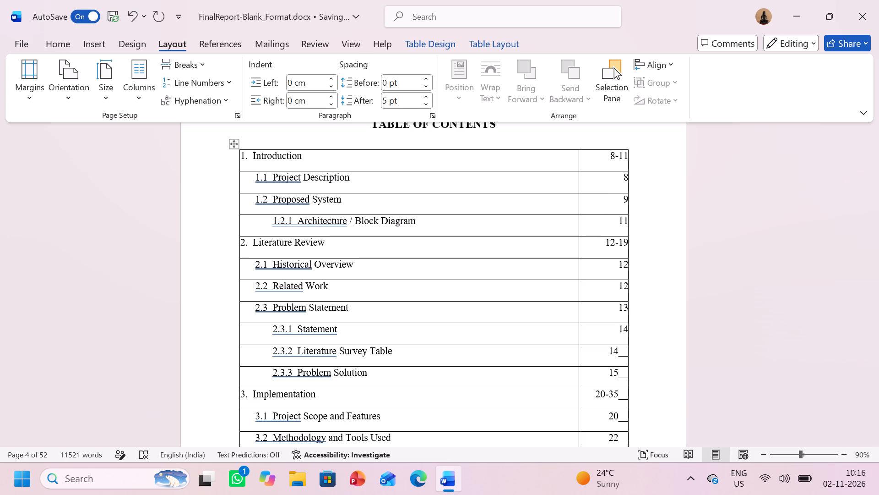
{"action": "key", "text": "Up"}
{"action": "key", "text": "BackSpace"}
{"action": "key", "text": "BackSpace"}
{"action": "key", "text": "Down"}
{"action": "key", "text": "BackSpace"}
{"action": "key", "text": "BackSpace"}
Delete the trailing underscores after the page numbers of the Implementation heading row and rows 3.1, 3.2 and 3.2.1.
{"action": "key", "text": "Down"}
{"action": "key", "text": "BackSpace"}
{"action": "key", "text": "BackSpace"}
{"action": "key", "text": "Down"}
{"action": "key", "text": "BackSpace"}
{"action": "key", "text": "BackSpace"}
{"action": "key", "text": "Down"}
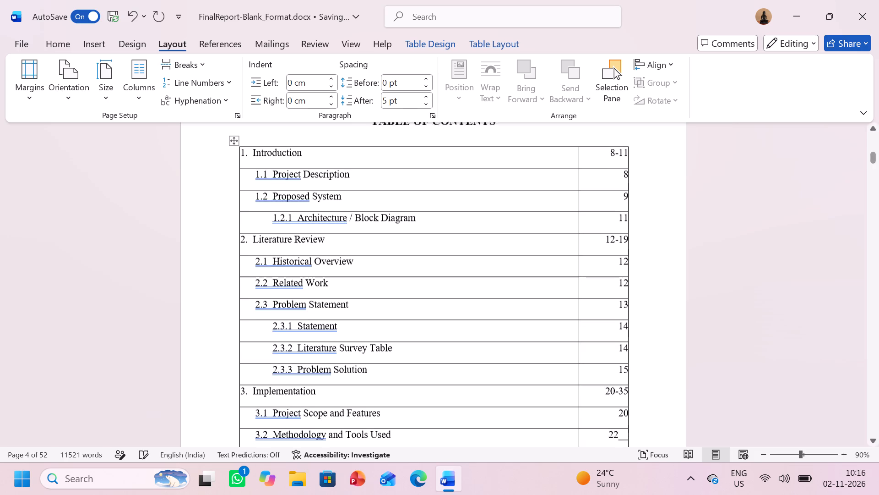
{"action": "key", "text": "BackSpace"}
{"action": "key", "text": "BackSpace"}
{"action": "key", "text": "Down"}
{"action": "key", "text": "BackSpace"}
{"action": "key", "text": "BackSpace"}
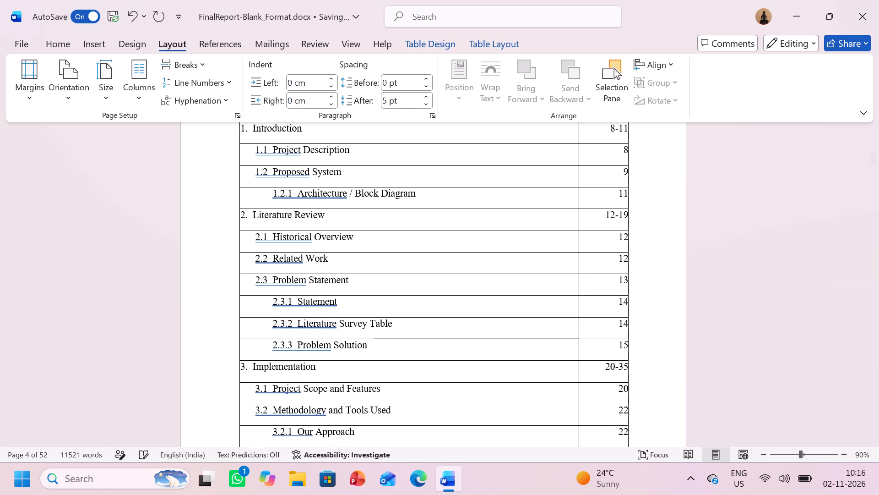
Delete the trailing underscores after the page numbers of rows 3.2.2, 3.3 and 3.4 in the Table of Contents.
{"action": "key", "text": "Down"}
{"action": "key", "text": "BackSpace"}
{"action": "key", "text": "BackSpace"}
{"action": "key", "text": "Down"}
{"action": "key", "text": "BackSpace"}
{"action": "key", "text": "BackSpace"}
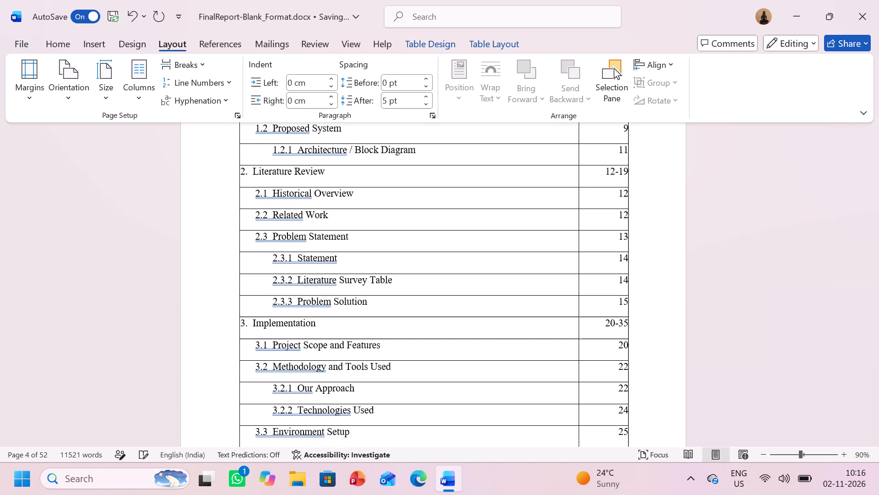
{"action": "scroll", "coordinate": [619, 202], "scroll_direction": "down", "scroll_amount": 2}
{"action": "key", "text": "Down"}
{"action": "key", "text": "BackSpace"}
{"action": "key", "text": "BackSpace"}
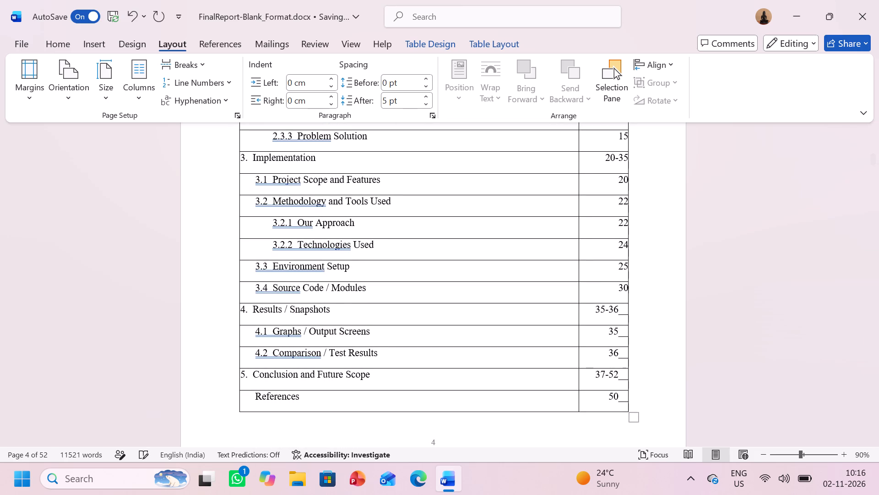
Delete the trailing underscores after the page numbers of the Results / Snapshots heading row and rows 4.1 and 4.2.
{"action": "key", "text": "Down"}
{"action": "key", "text": "BackSpace"}
{"action": "key", "text": "BackSpace"}
{"action": "key", "text": "Down"}
{"action": "key", "text": "BackSpace"}
{"action": "key", "text": "BackSpace"}
{"action": "key", "text": "Down"}
{"action": "key", "text": "Down"}
{"action": "key", "text": "Up"}
{"action": "key", "text": "BackSpace"}
{"action": "key", "text": "BackSpace"}
Delete the trailing underscores after the page numbers of the Conclusion and Future Scope and References rows.
{"action": "key", "text": "Down"}
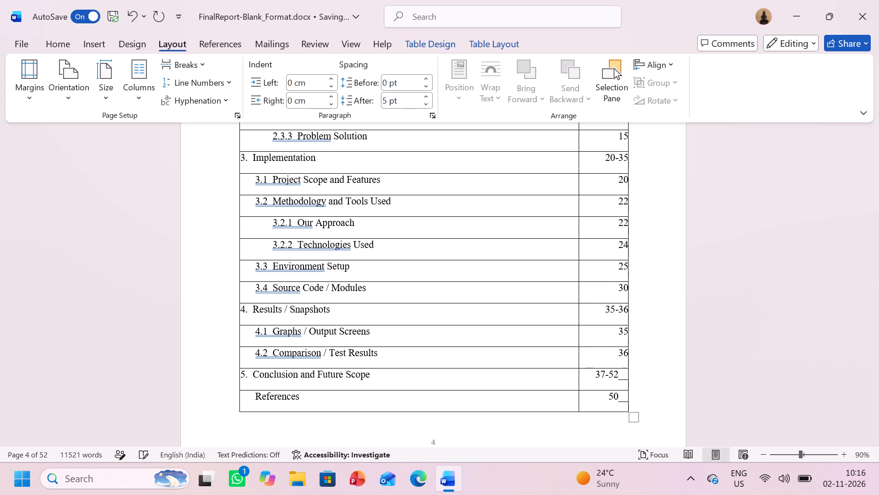
{"action": "key", "text": "BackSpace"}
{"action": "key", "text": "BackSpace"}
{"action": "key", "text": "Down"}
{"action": "key", "text": "BackSpace"}
{"action": "key", "text": "BackSpace"}
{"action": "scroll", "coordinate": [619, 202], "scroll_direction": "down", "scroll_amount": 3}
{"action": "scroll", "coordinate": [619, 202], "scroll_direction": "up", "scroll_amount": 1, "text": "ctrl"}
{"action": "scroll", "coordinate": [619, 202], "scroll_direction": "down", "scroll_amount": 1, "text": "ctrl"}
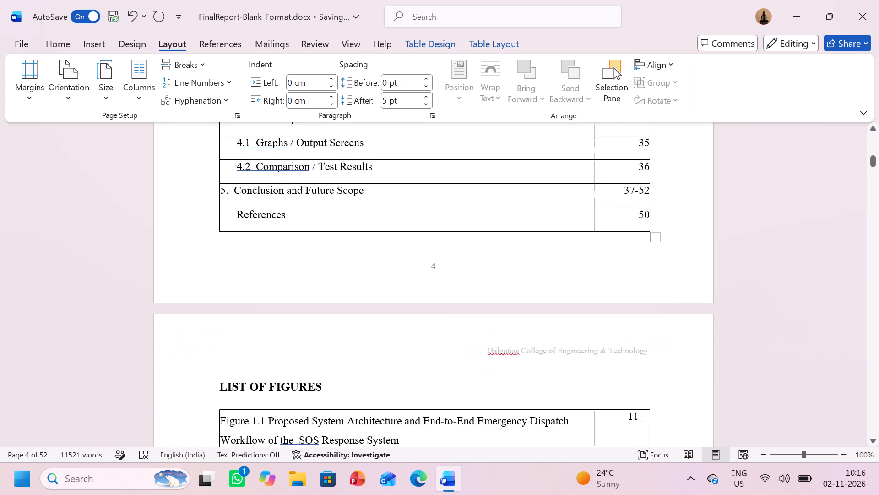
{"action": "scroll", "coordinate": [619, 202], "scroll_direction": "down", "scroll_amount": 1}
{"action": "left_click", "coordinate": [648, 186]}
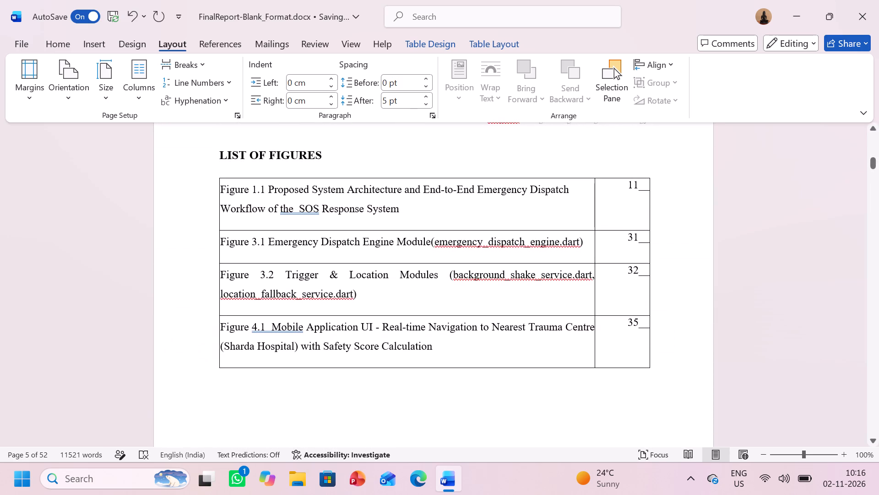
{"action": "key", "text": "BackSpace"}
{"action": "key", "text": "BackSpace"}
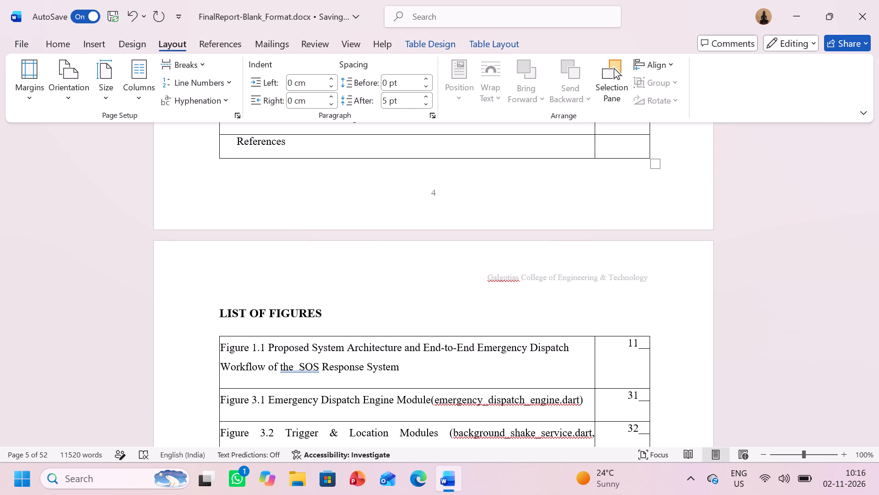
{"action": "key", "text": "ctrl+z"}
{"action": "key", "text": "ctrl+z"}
Delete the trailing underscores after the page numbers of Figures 1.1, 3.1, 3.2 and 4.1 in the List of Figures.
{"action": "left_click", "coordinate": [637, 339]}
{"action": "key", "text": "Right"}
{"action": "key", "text": "Right"}
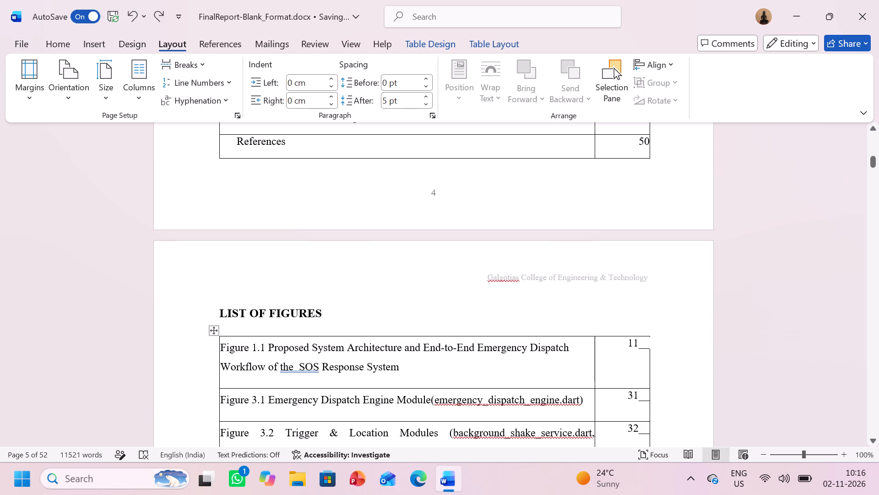
{"action": "key", "text": "BackSpace"}
{"action": "key", "text": "BackSpace"}
{"action": "key", "text": "Down"}
{"action": "key", "text": "BackSpace"}
{"action": "key", "text": "BackSpace"}
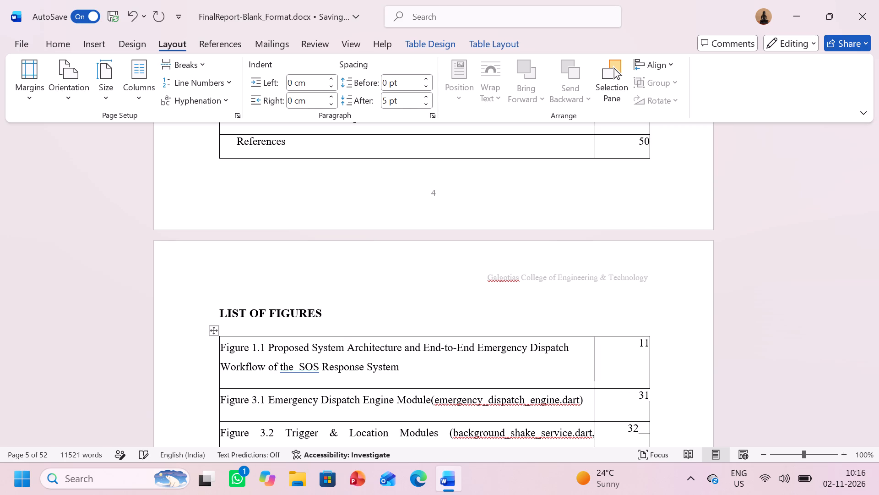
{"action": "key", "text": "Down"}
{"action": "key", "text": "BackSpace"}
{"action": "key", "text": "BackSpace"}
{"action": "key", "text": "Down"}
{"action": "key", "text": "BackSpace"}
{"action": "key", "text": "BackSpace"}
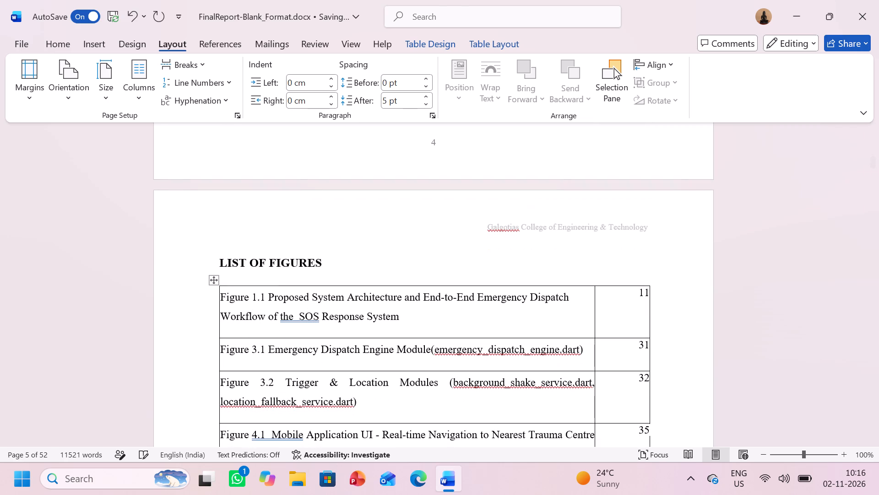
{"action": "scroll", "coordinate": [638, 350], "scroll_direction": "down", "scroll_amount": 2}
{"action": "left_click", "coordinate": [598, 362]}
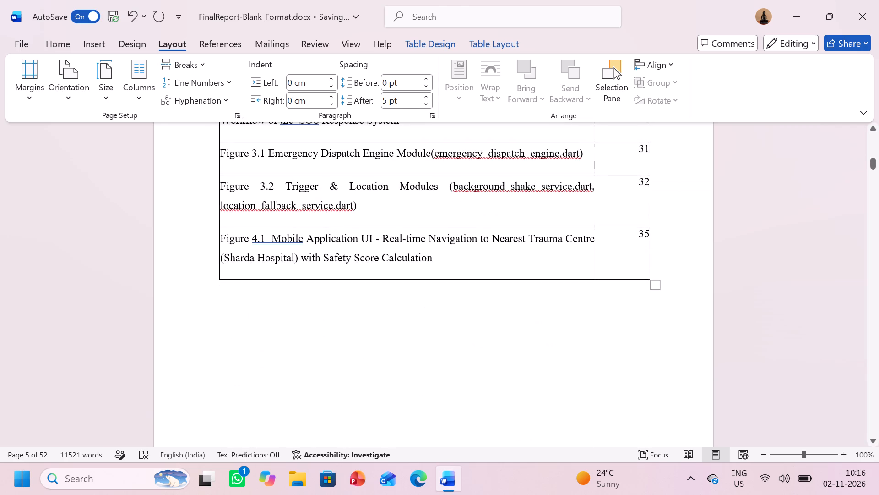
Review the page layout from the abstract through the Introduction chapter and block diagram to section 2.2 Related Work.
{"action": "scroll", "coordinate": [598, 362], "scroll_direction": "down", "scroll_amount": 5}
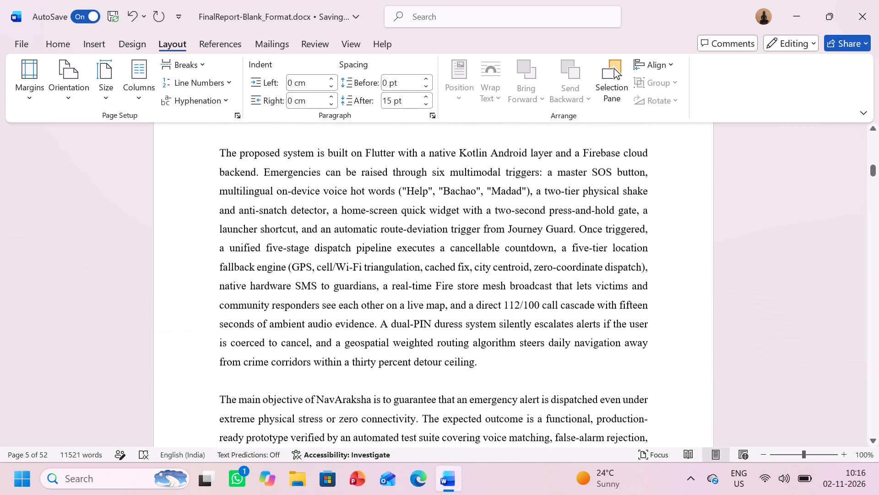
{"action": "scroll", "coordinate": [598, 362], "scroll_direction": "up", "scroll_amount": 2}
{"action": "scroll", "coordinate": [598, 362], "scroll_direction": "down", "scroll_amount": 3, "text": "ctrl"}
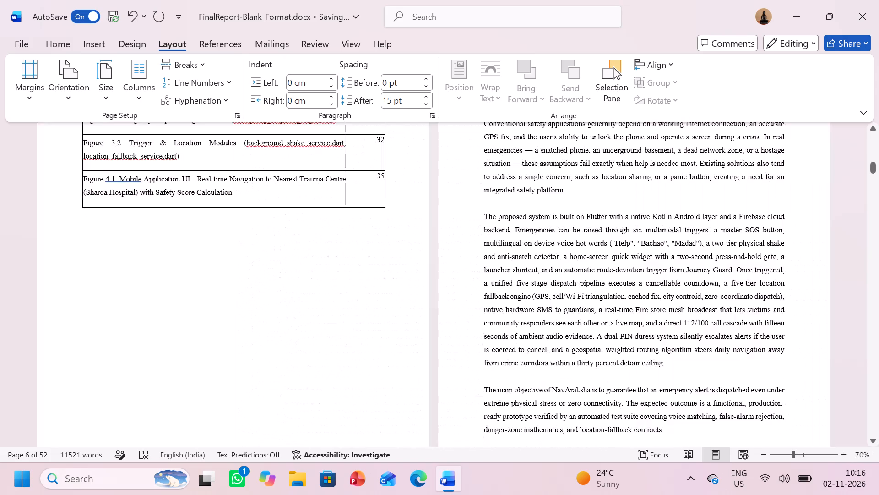
{"action": "scroll", "coordinate": [543, 361], "scroll_direction": "up", "scroll_amount": 4, "text": "ctrl"}
{"action": "scroll", "coordinate": [543, 361], "scroll_direction": "down", "scroll_amount": 7}
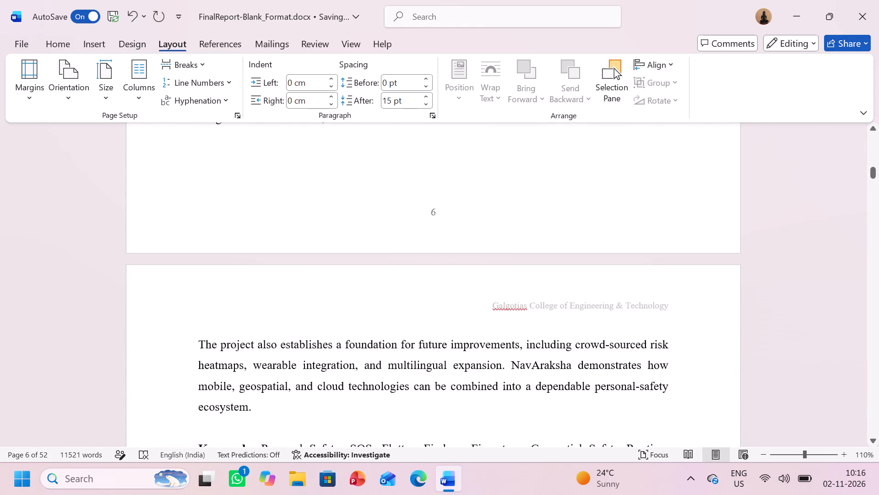
{"action": "scroll", "coordinate": [543, 361], "scroll_direction": "down", "scroll_amount": 6}
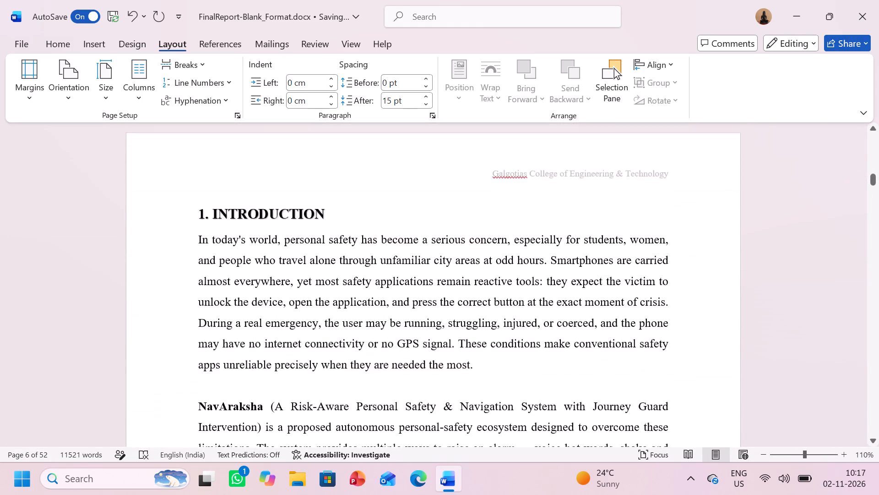
{"action": "scroll", "coordinate": [543, 361], "scroll_direction": "down", "scroll_amount": 3}
{"action": "scroll", "coordinate": [543, 361], "scroll_direction": "up", "scroll_amount": 1, "text": "ctrl"}
{"action": "scroll", "coordinate": [543, 361], "scroll_direction": "down", "scroll_amount": 1, "text": "ctrl"}
{"action": "scroll", "coordinate": [543, 361], "scroll_direction": "down", "scroll_amount": 2}
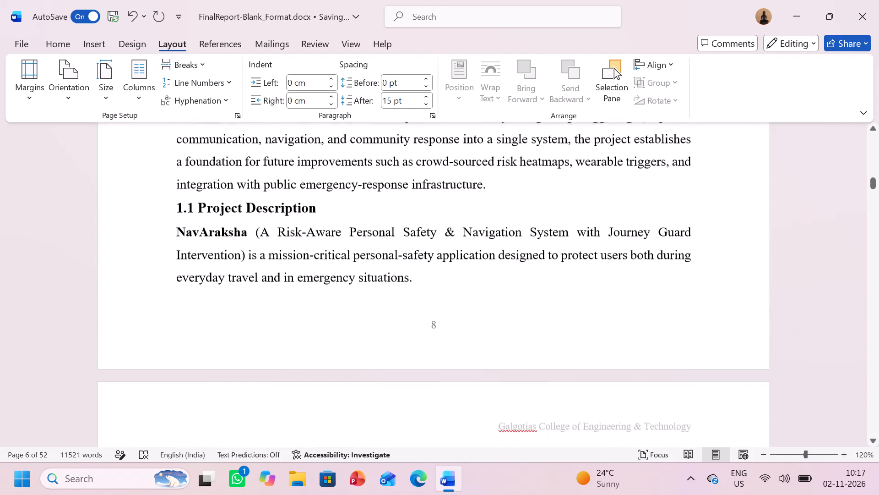
{"action": "scroll", "coordinate": [543, 361], "scroll_direction": "down", "scroll_amount": 2}
{"action": "scroll", "coordinate": [543, 361], "scroll_direction": "down", "scroll_amount": 2, "text": "ctrl"}
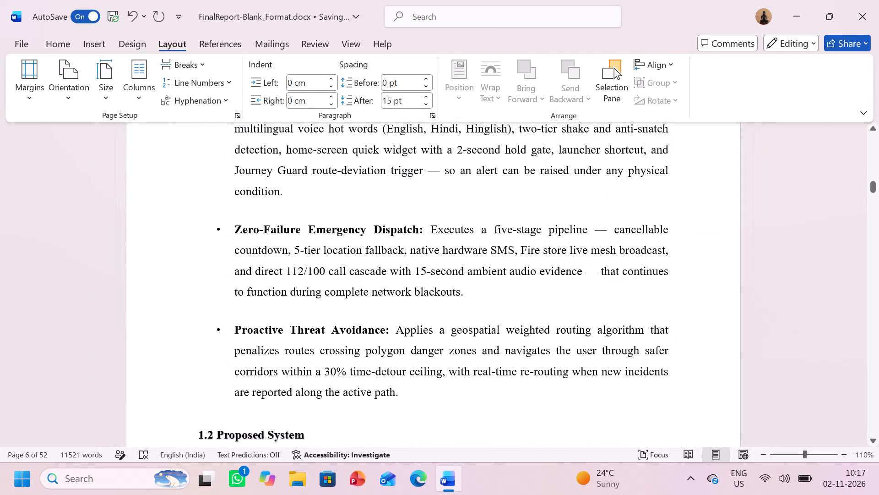
{"action": "scroll", "coordinate": [481, 365], "scroll_direction": "down", "scroll_amount": 4}
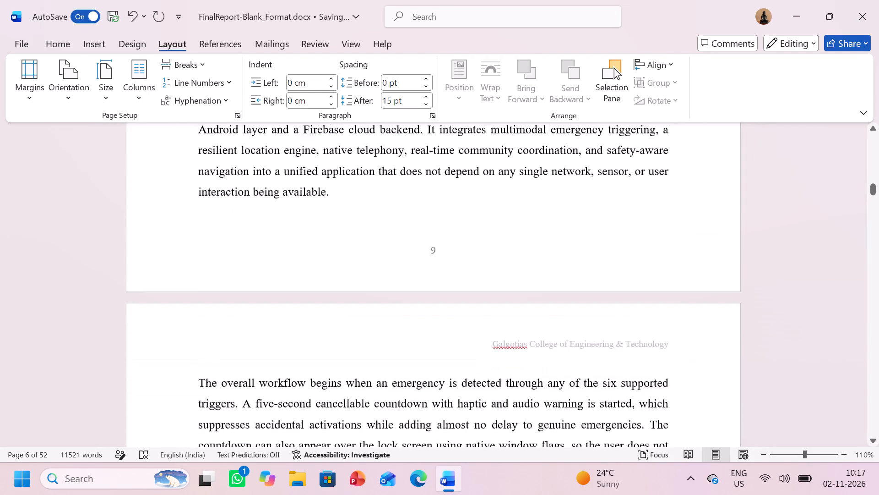
{"action": "scroll", "coordinate": [481, 365], "scroll_direction": "down", "scroll_amount": 1}
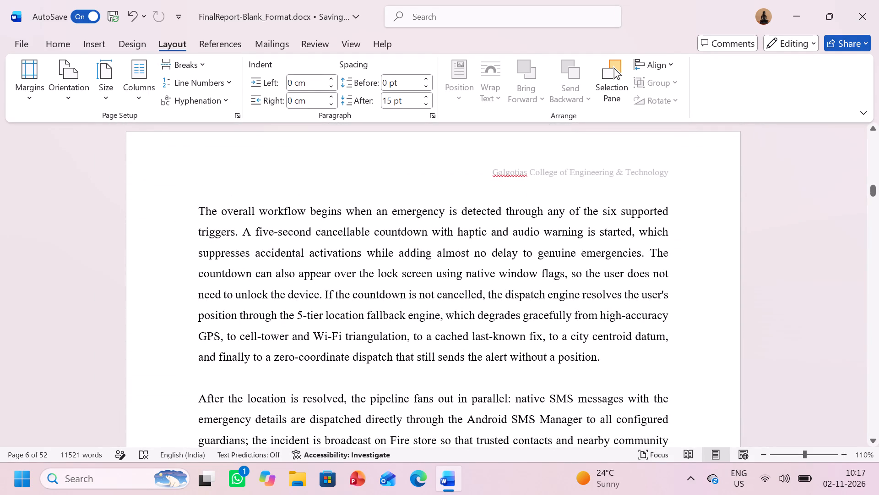
{"action": "scroll", "coordinate": [476, 351], "scroll_direction": "down", "scroll_amount": 5}
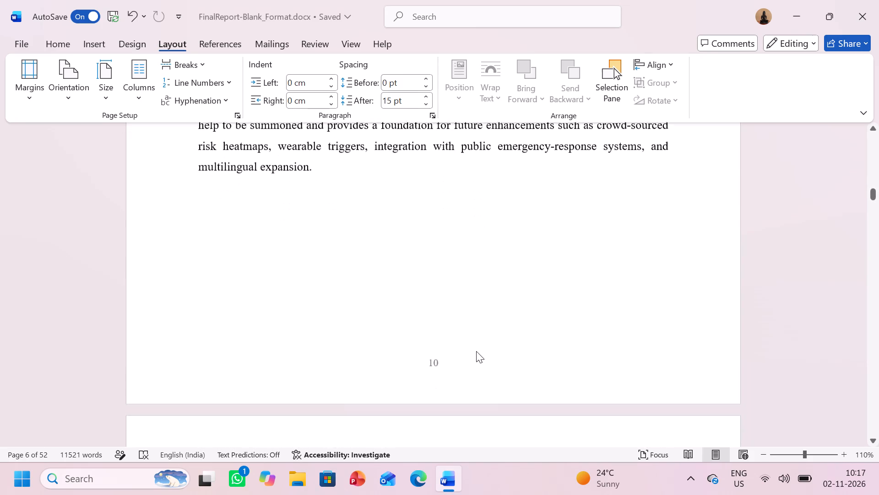
{"action": "scroll", "coordinate": [476, 351], "scroll_direction": "down", "scroll_amount": 5}
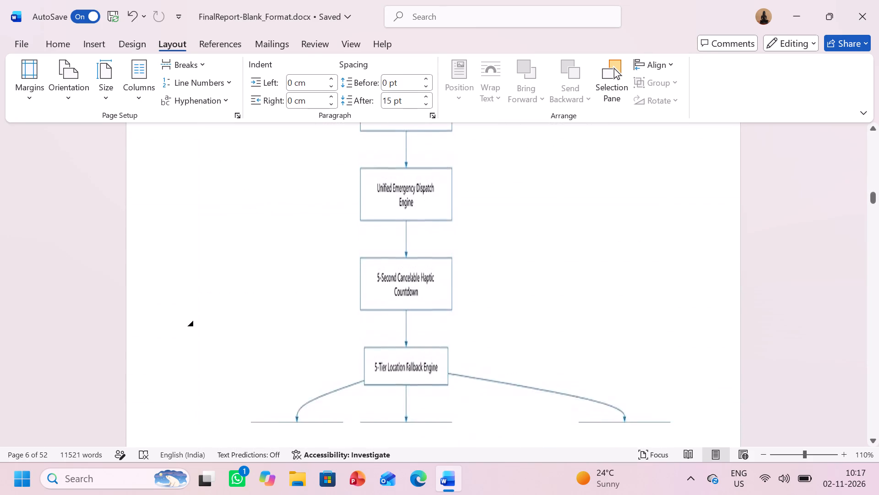
{"action": "scroll", "coordinate": [476, 351], "scroll_direction": "down", "scroll_amount": 5}
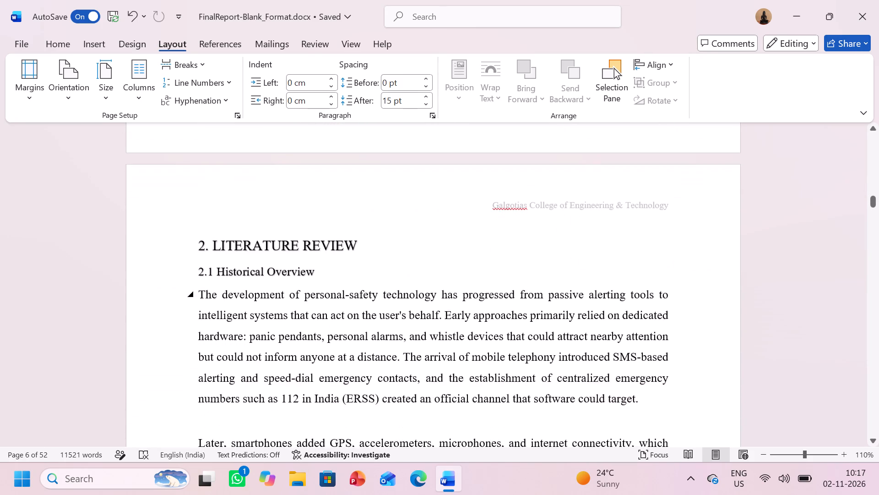
{"action": "scroll", "coordinate": [476, 351], "scroll_direction": "down", "scroll_amount": 6}
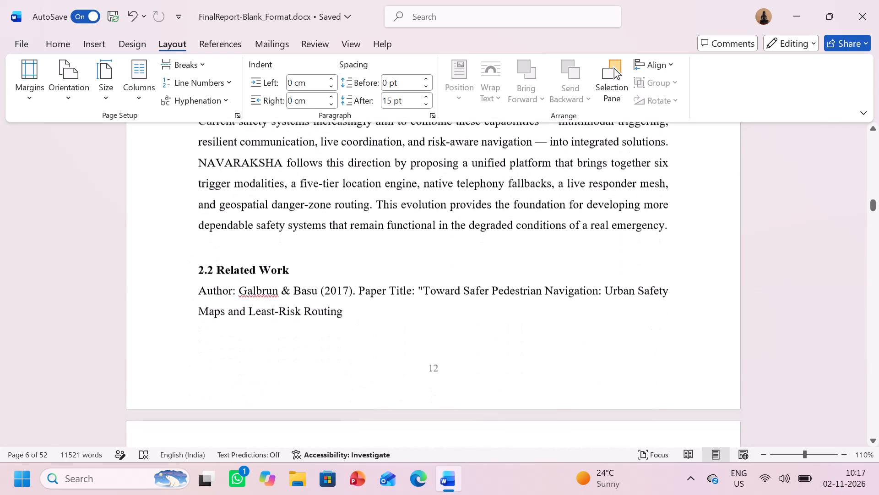
{"action": "scroll", "coordinate": [476, 351], "scroll_direction": "down", "scroll_amount": 1}
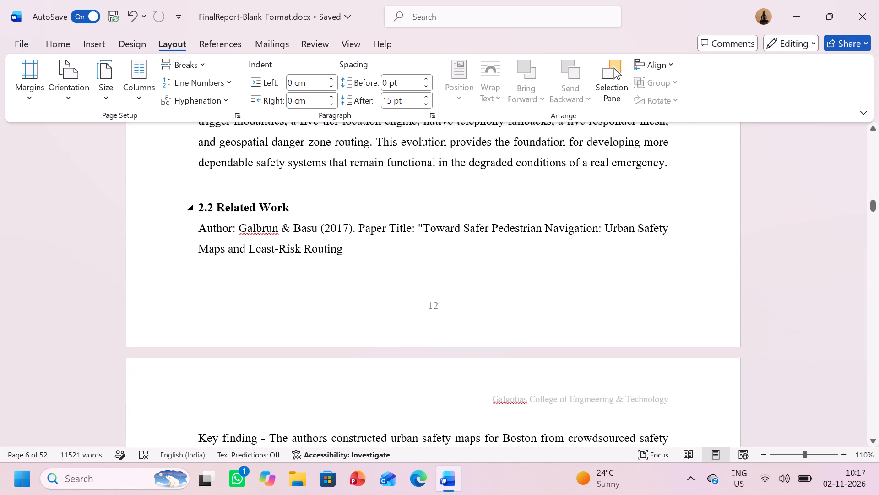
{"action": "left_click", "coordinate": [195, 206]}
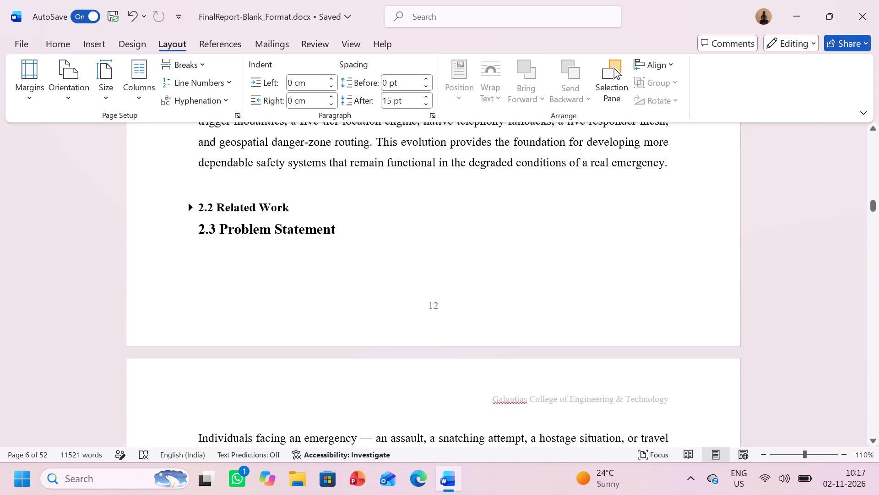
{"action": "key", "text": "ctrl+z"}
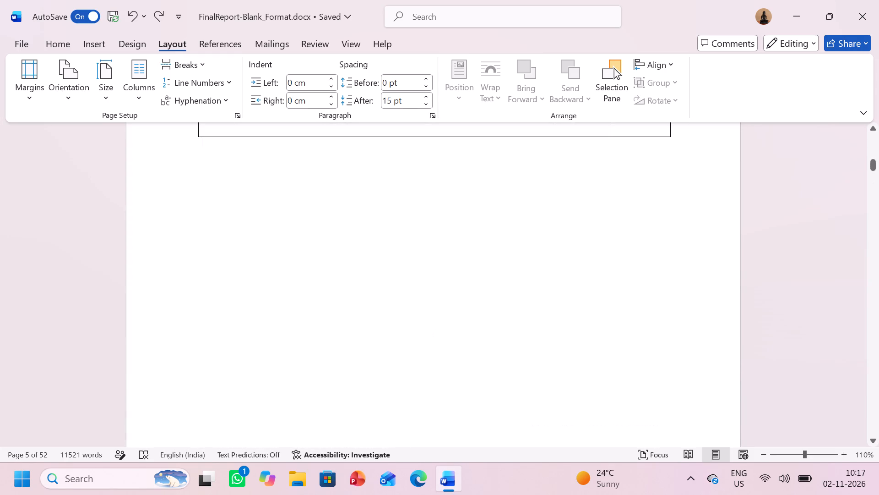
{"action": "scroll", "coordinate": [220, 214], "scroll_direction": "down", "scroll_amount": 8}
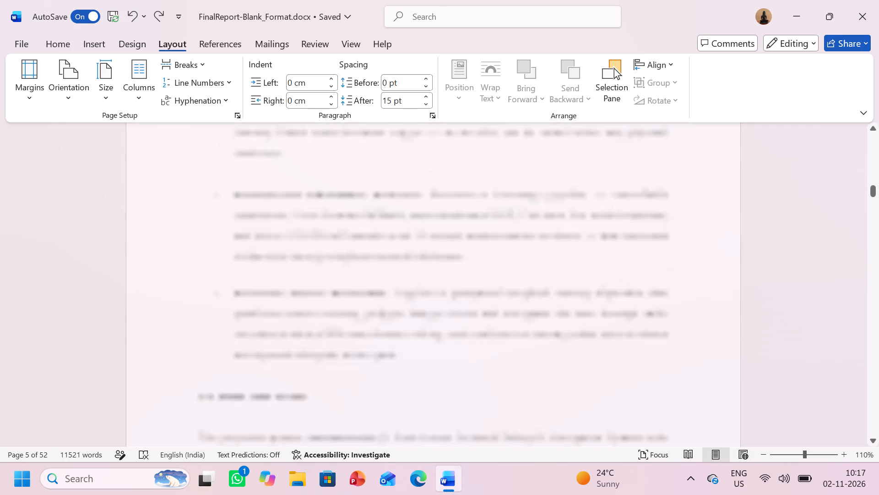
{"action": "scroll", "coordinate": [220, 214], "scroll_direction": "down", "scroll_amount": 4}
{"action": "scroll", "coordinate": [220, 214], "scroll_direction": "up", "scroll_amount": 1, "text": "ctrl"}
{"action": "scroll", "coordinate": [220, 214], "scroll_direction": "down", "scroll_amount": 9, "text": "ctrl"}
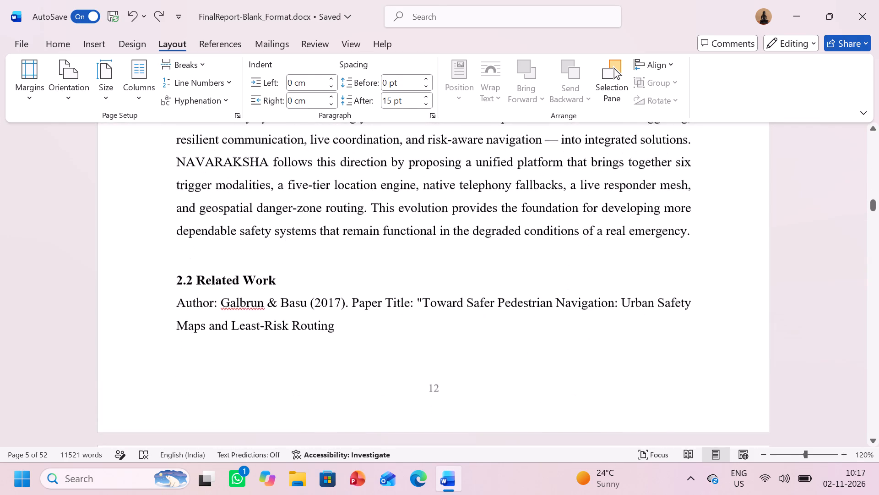
Insert three blank lines before the 2.2 Related Work heading to move it to the top of page 13.
{"action": "right_click", "coordinate": [220, 214]}
{"action": "scroll", "coordinate": [220, 214], "scroll_direction": "down", "scroll_amount": 1}
{"action": "left_click", "coordinate": [201, 280]}
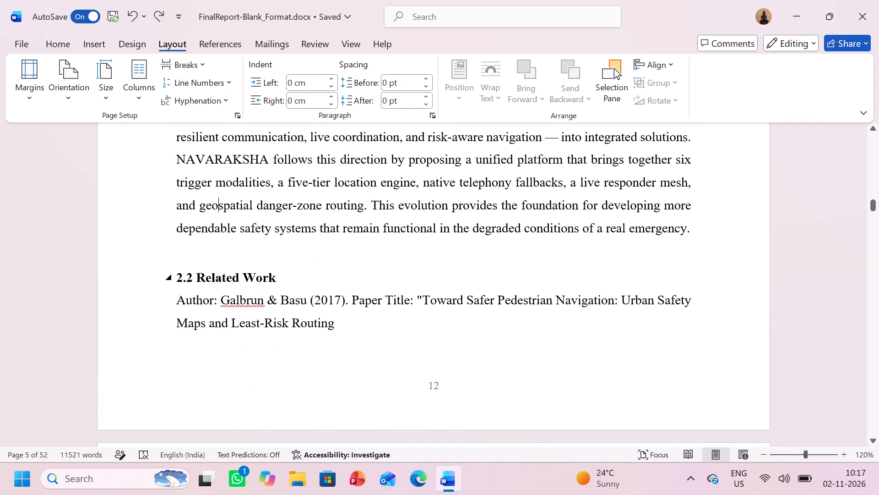
{"action": "key", "text": "Left"}
{"action": "key", "text": "Left"}
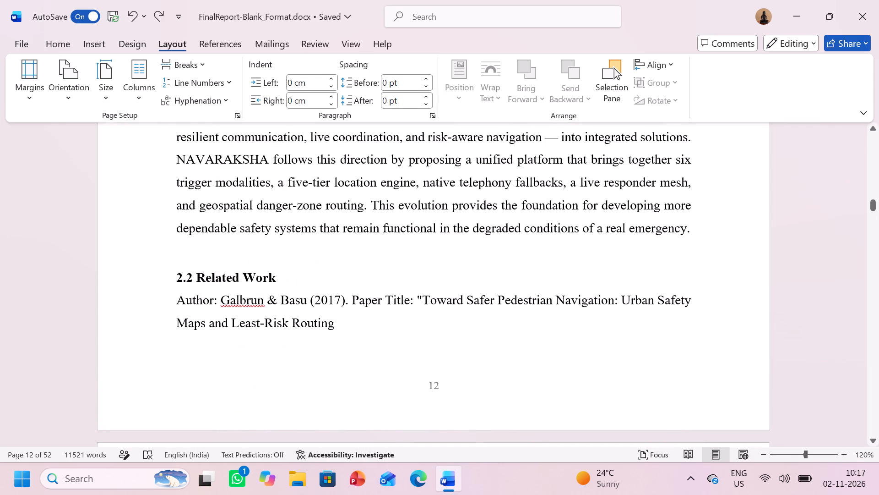
{"action": "left_click", "coordinate": [211, 276]}
{"action": "key", "text": "Left"}
{"action": "key", "text": "Left"}
{"action": "key", "text": "Left"}
{"action": "key", "text": "Left"}
{"action": "key", "text": "Left"}
{"action": "key", "text": "Left"}
{"action": "key", "text": "Return"}
{"action": "key", "text": "Return"}
{"action": "key", "text": "Return"}
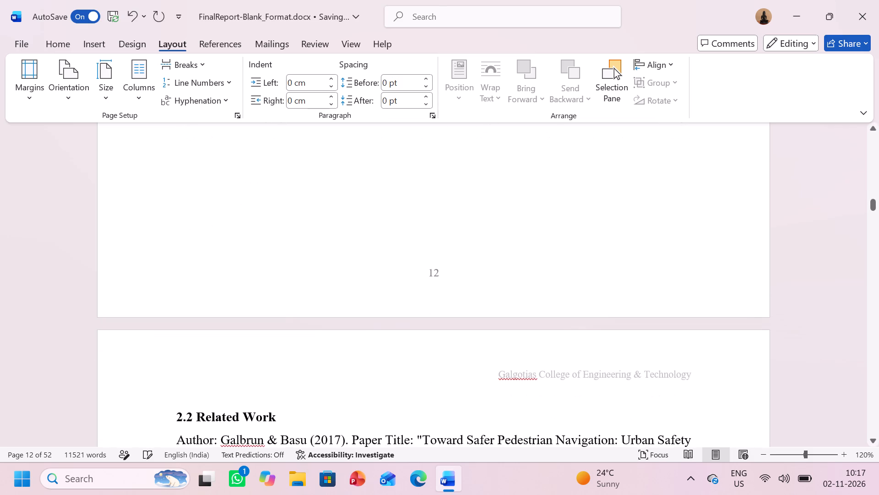
{"action": "left_click", "coordinate": [191, 394]}
Examine the placement of the report's sections from 2.2 Related Work through the 2.3.2 Literature Survey Table.
{"action": "scroll", "coordinate": [222, 415], "scroll_direction": "down", "scroll_amount": 1}
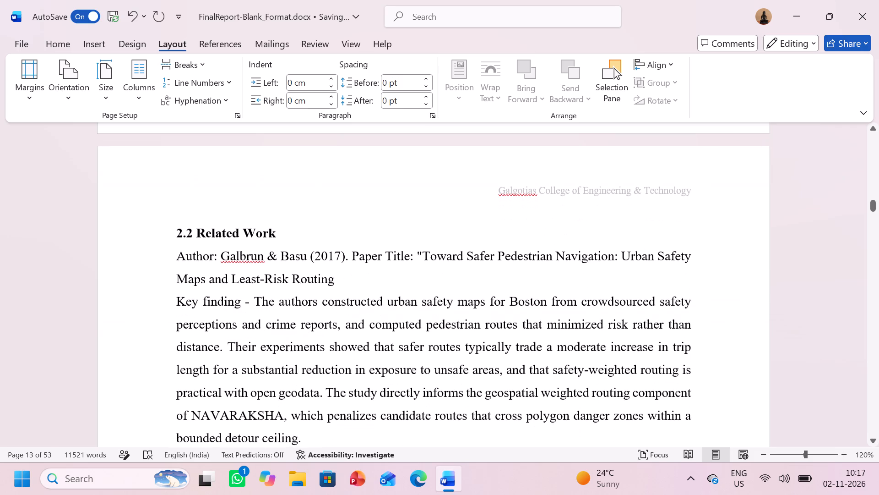
{"action": "scroll", "coordinate": [222, 415], "scroll_direction": "down", "scroll_amount": 1}
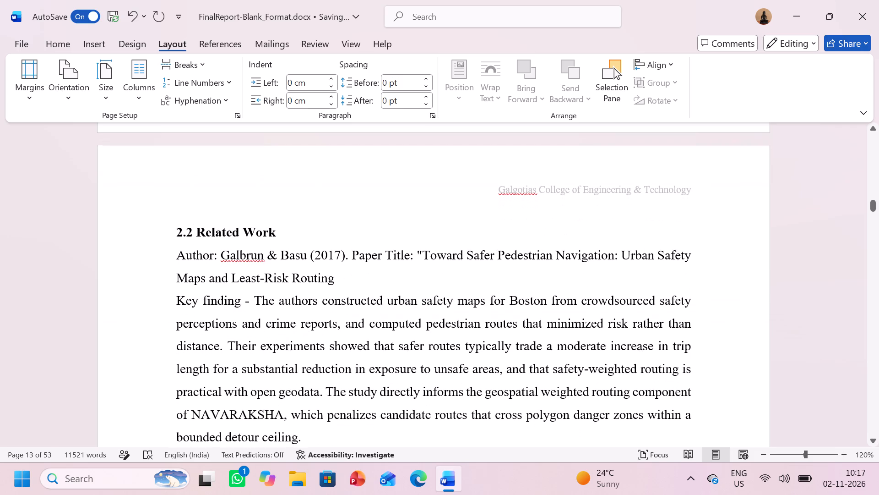
{"action": "scroll", "coordinate": [371, 330], "scroll_direction": "up", "scroll_amount": 20}
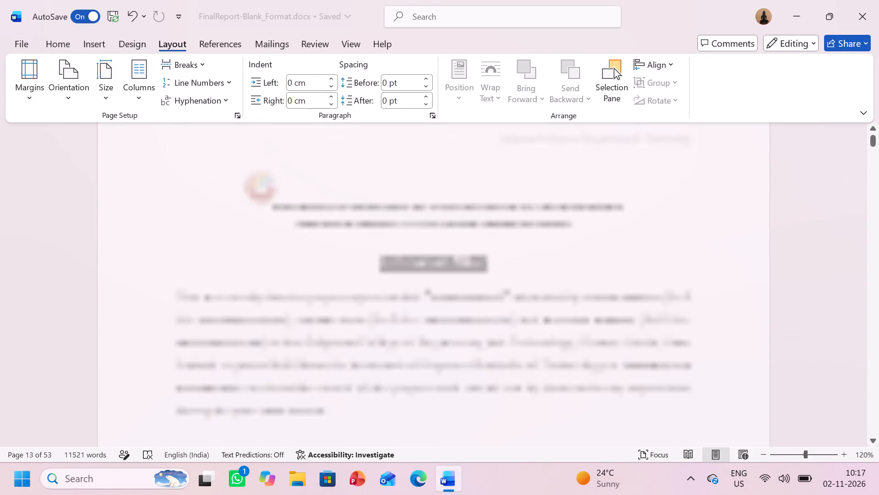
{"action": "scroll", "coordinate": [371, 330], "scroll_direction": "up", "scroll_amount": 6}
{"action": "scroll", "coordinate": [371, 330], "scroll_direction": "down", "scroll_amount": 5}
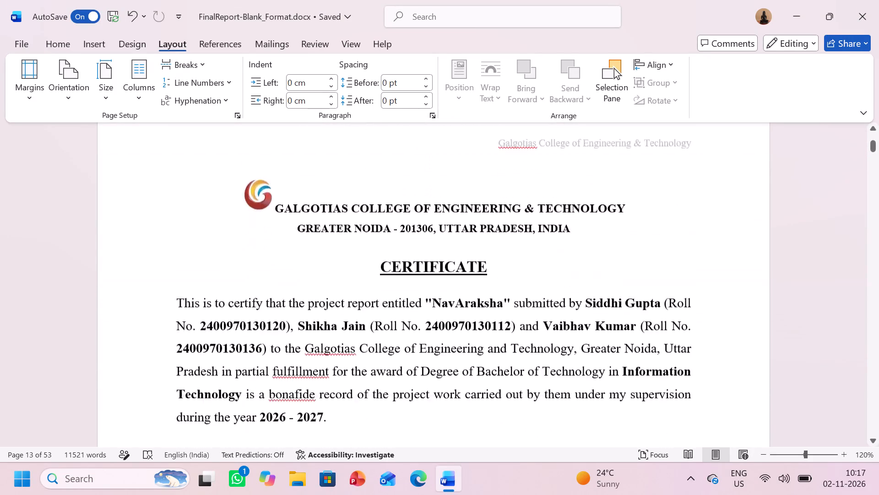
{"action": "scroll", "coordinate": [371, 330], "scroll_direction": "down", "scroll_amount": 4}
{"action": "scroll", "coordinate": [371, 330], "scroll_direction": "up", "scroll_amount": 1, "text": "ctrl"}
{"action": "scroll", "coordinate": [371, 330], "scroll_direction": "down", "scroll_amount": 1}
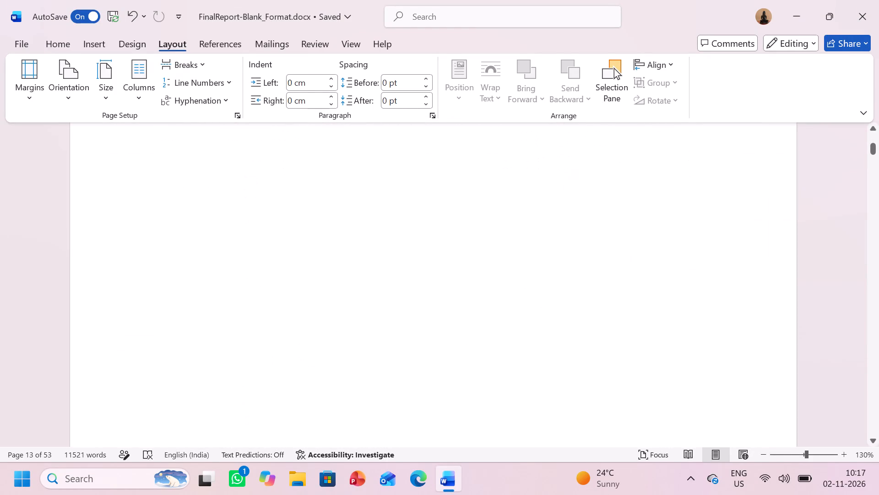
{"action": "scroll", "coordinate": [371, 330], "scroll_direction": "down", "scroll_amount": 1}
{"action": "scroll", "coordinate": [371, 330], "scroll_direction": "down", "scroll_amount": 3, "text": "ctrl"}
{"action": "scroll", "coordinate": [371, 330], "scroll_direction": "down", "scroll_amount": 4}
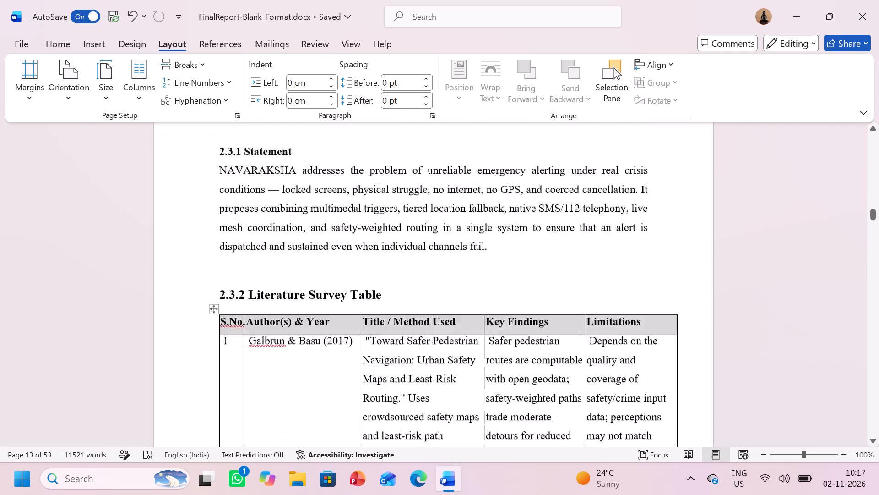
{"action": "scroll", "coordinate": [371, 330], "scroll_direction": "down", "scroll_amount": 1}
{"action": "scroll", "coordinate": [409, 299], "scroll_direction": "up", "scroll_amount": 1}
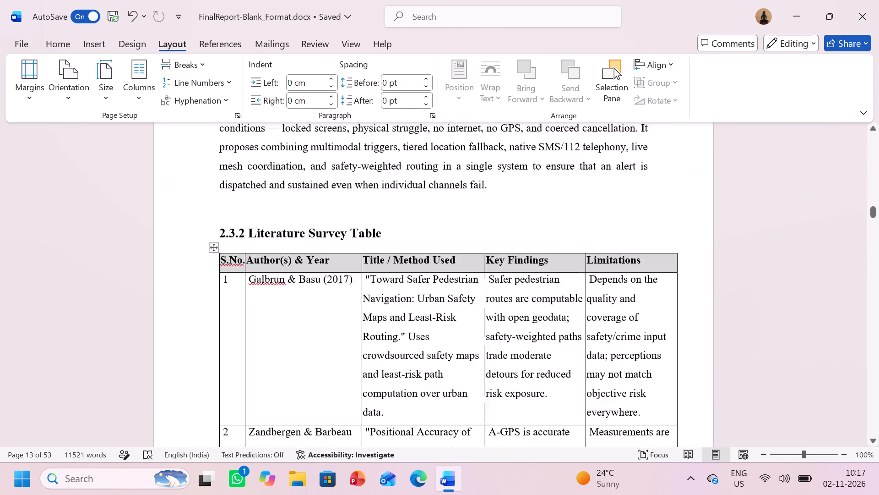
Change the Table of Contents page number for 2.2 Related Work to 13.
{"action": "scroll", "coordinate": [409, 299], "scroll_direction": "up", "scroll_amount": 16}
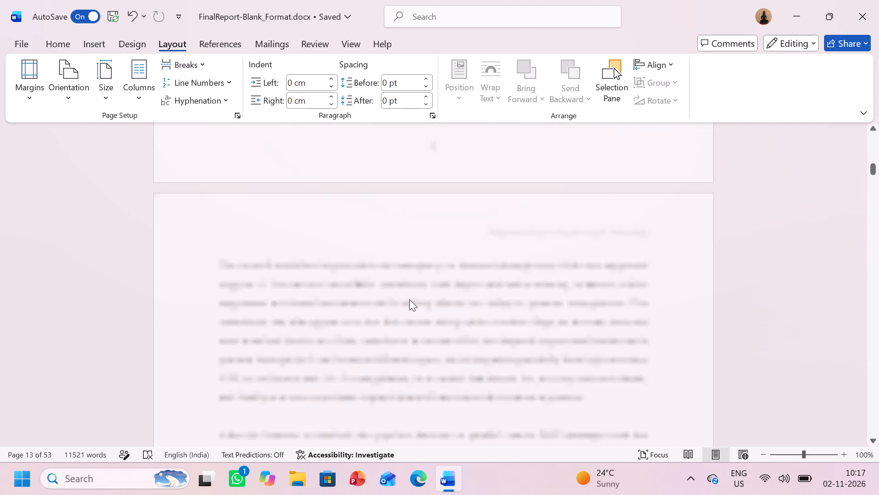
{"action": "scroll", "coordinate": [409, 299], "scroll_direction": "up", "scroll_amount": 4}
{"action": "scroll", "coordinate": [510, 321], "scroll_direction": "down", "scroll_amount": 3}
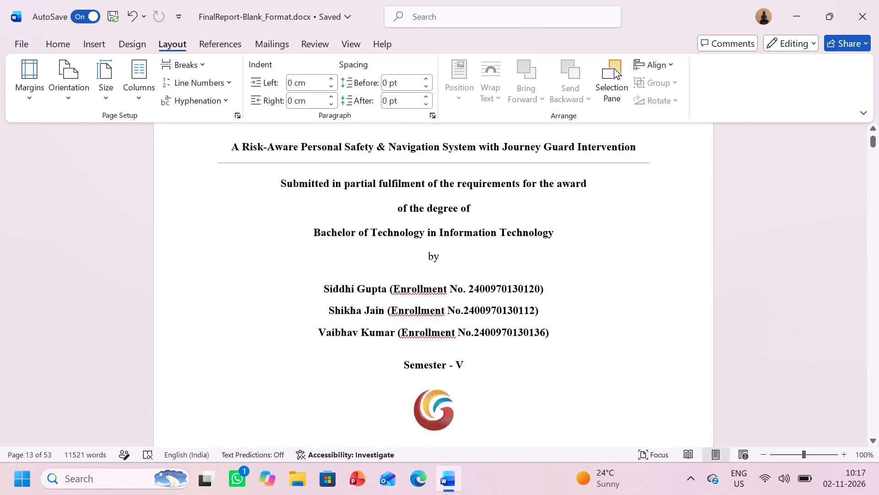
{"action": "scroll", "coordinate": [510, 321], "scroll_direction": "down", "scroll_amount": 6}
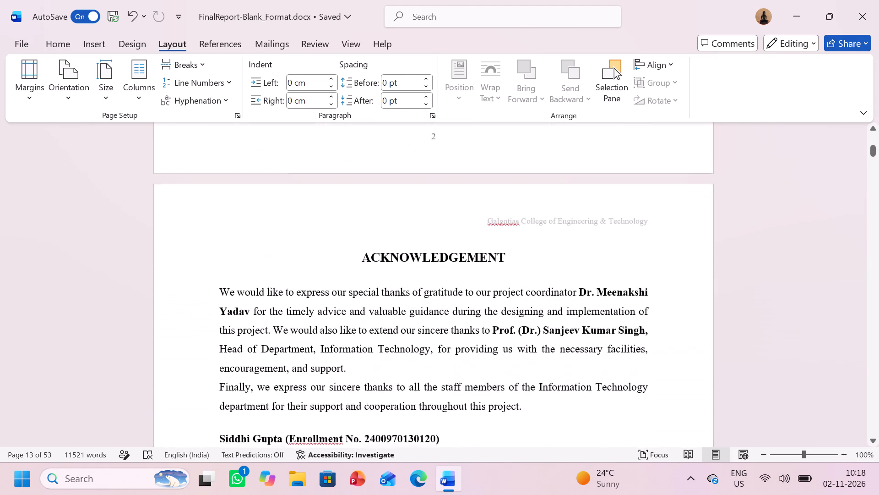
{"action": "scroll", "coordinate": [510, 321], "scroll_direction": "down", "scroll_amount": 6}
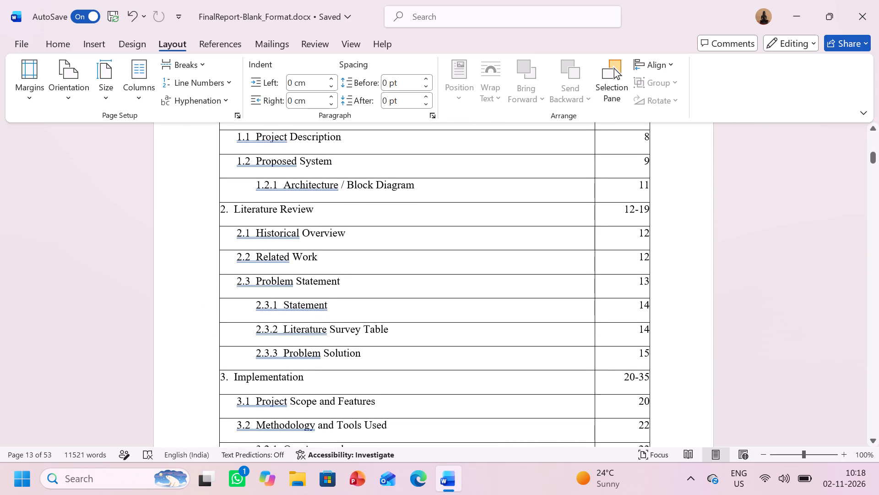
{"action": "left_click", "coordinate": [648, 259]}
{"action": "key", "text": "BackSpace"}
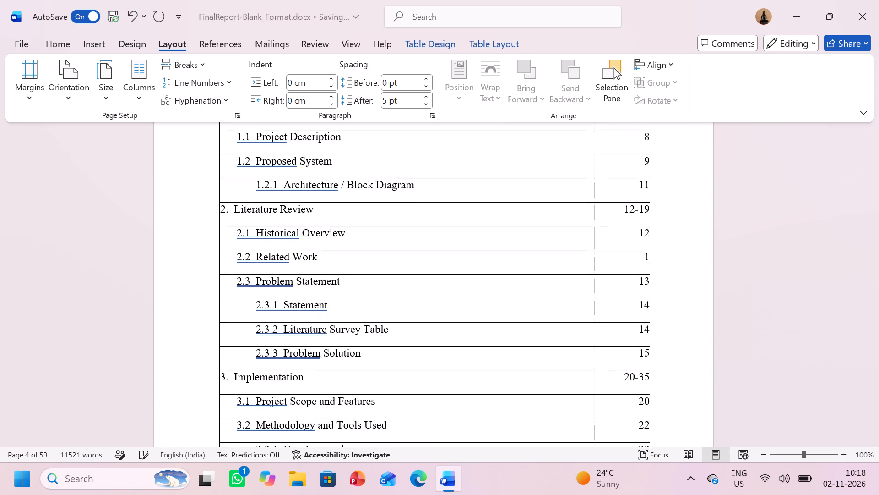
{"action": "key", "text": "3"}
Examine the page placement of the sections from 2.2 Related Work through 2.3.3 Problem Solution to the Literature Review Summary.
{"action": "scroll", "coordinate": [648, 259], "scroll_direction": "down", "scroll_amount": 11}
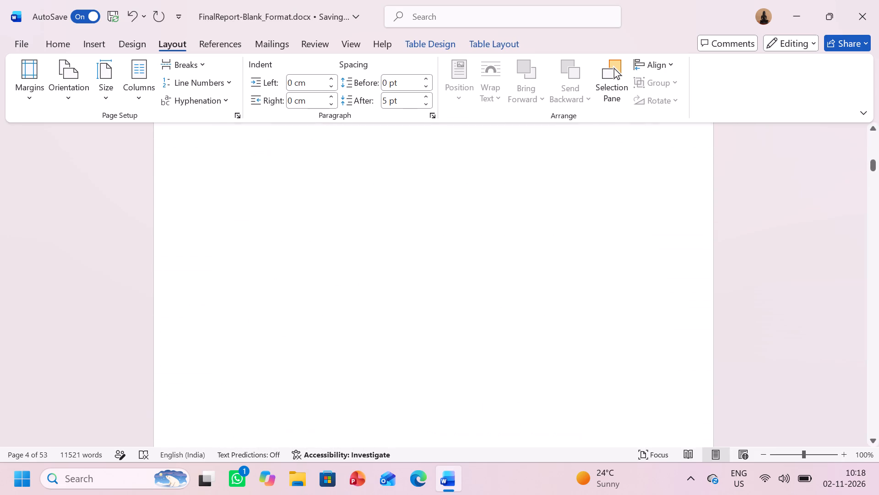
{"action": "scroll", "coordinate": [648, 259], "scroll_direction": "down", "scroll_amount": 5}
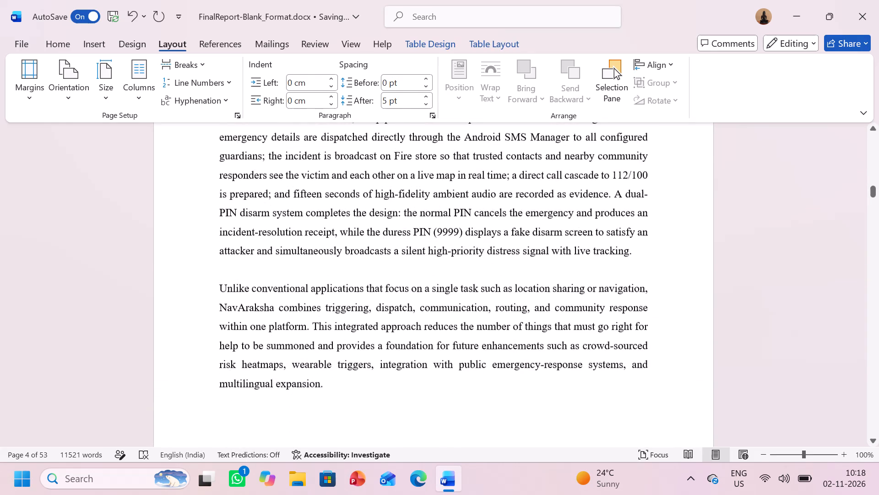
{"action": "scroll", "coordinate": [648, 259], "scroll_direction": "down", "scroll_amount": 8}
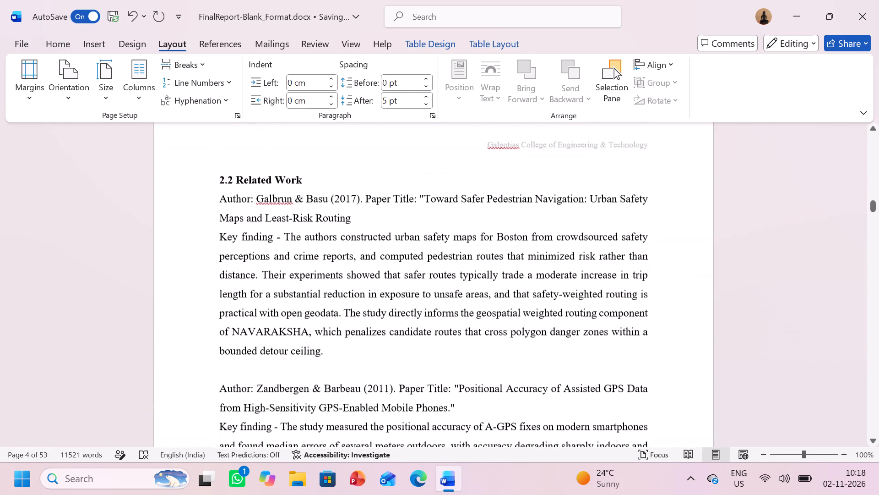
{"action": "scroll", "coordinate": [648, 259], "scroll_direction": "down", "scroll_amount": 3}
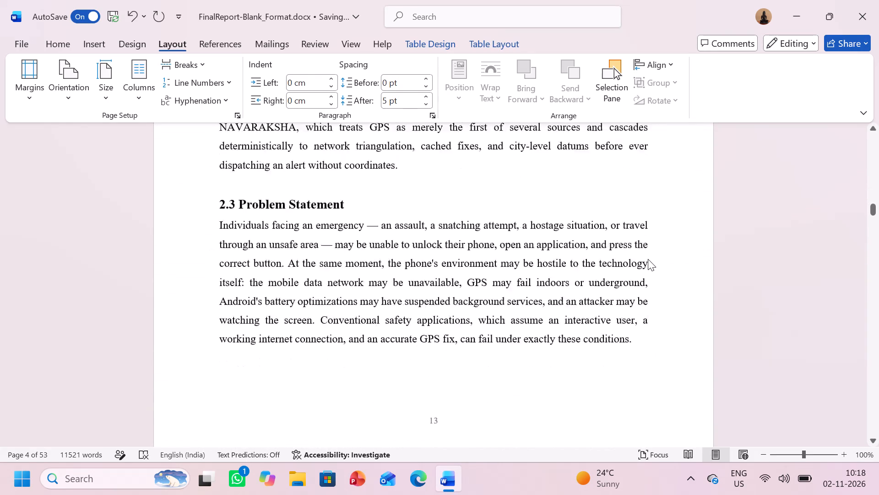
{"action": "scroll", "coordinate": [648, 259], "scroll_direction": "down", "scroll_amount": 5}
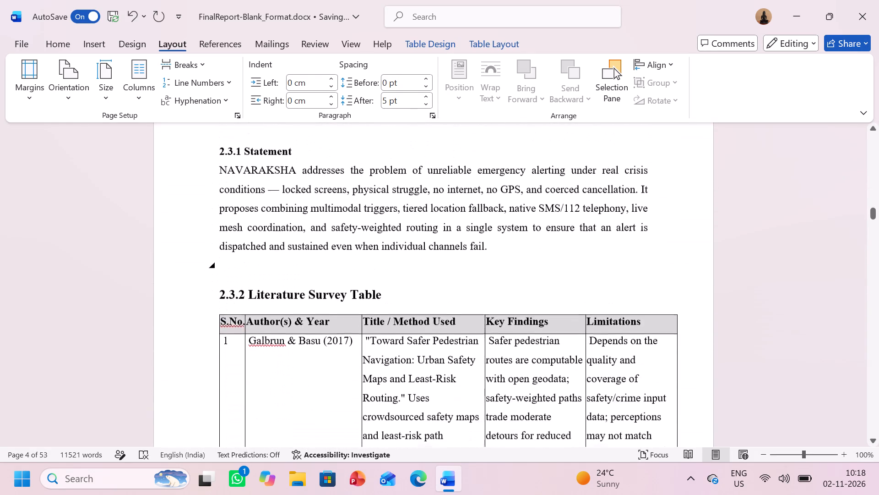
{"action": "scroll", "coordinate": [648, 259], "scroll_direction": "down", "scroll_amount": 5}
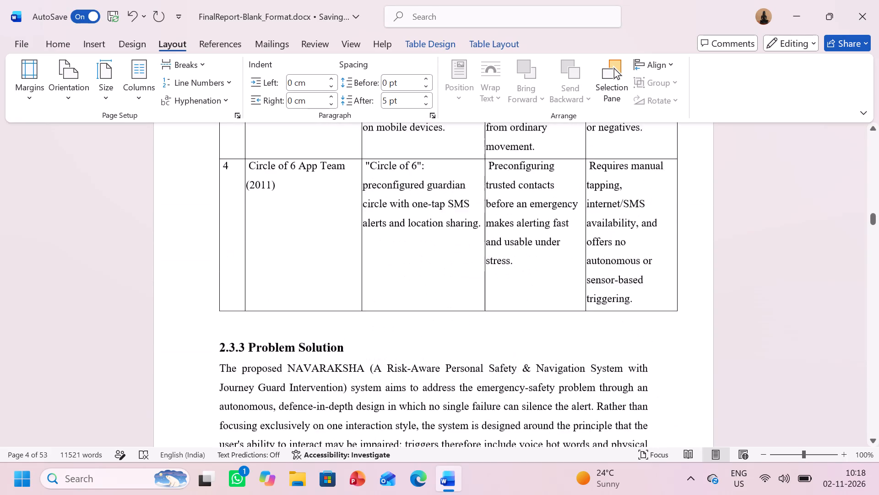
{"action": "scroll", "coordinate": [648, 259], "scroll_direction": "down", "scroll_amount": 3}
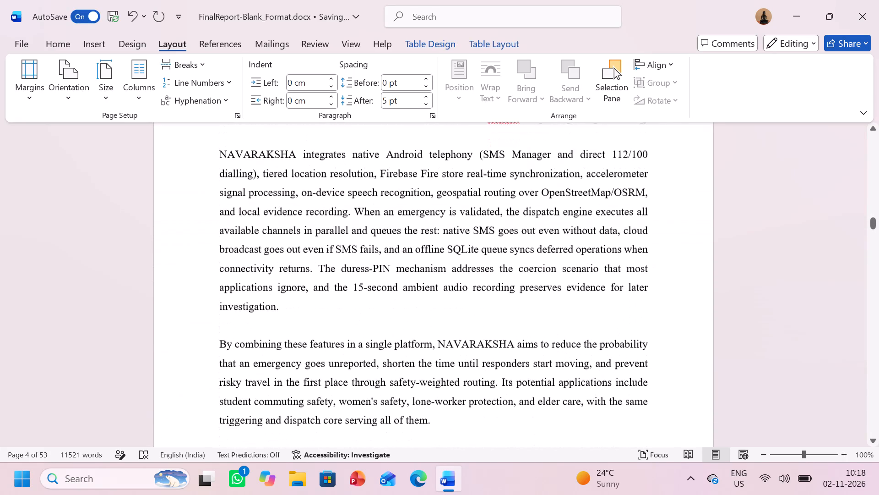
{"action": "scroll", "coordinate": [648, 259], "scroll_direction": "down", "scroll_amount": 4}
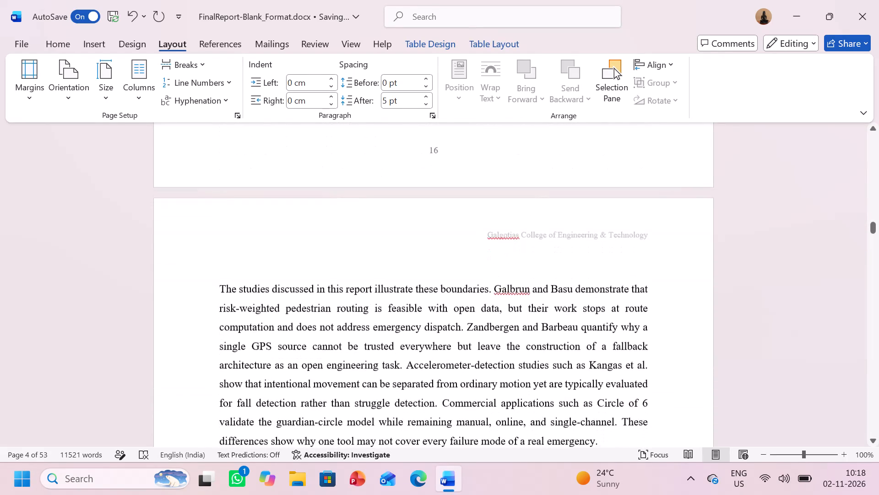
{"action": "scroll", "coordinate": [648, 259], "scroll_direction": "down", "scroll_amount": 4}
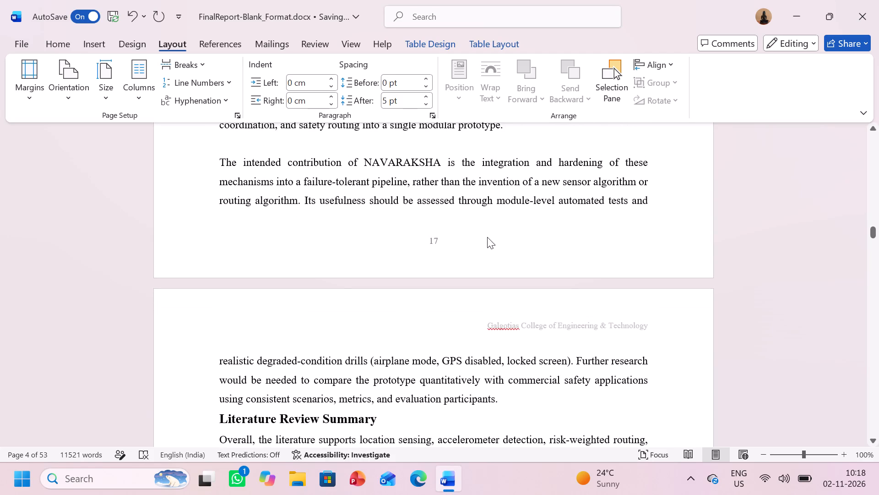
Insert two blank lines before the paragraph starting "The intended contribution of NAVARAKSHA" to move it entirely onto page 18.
{"action": "scroll", "coordinate": [350, 228], "scroll_direction": "up", "scroll_amount": 1}
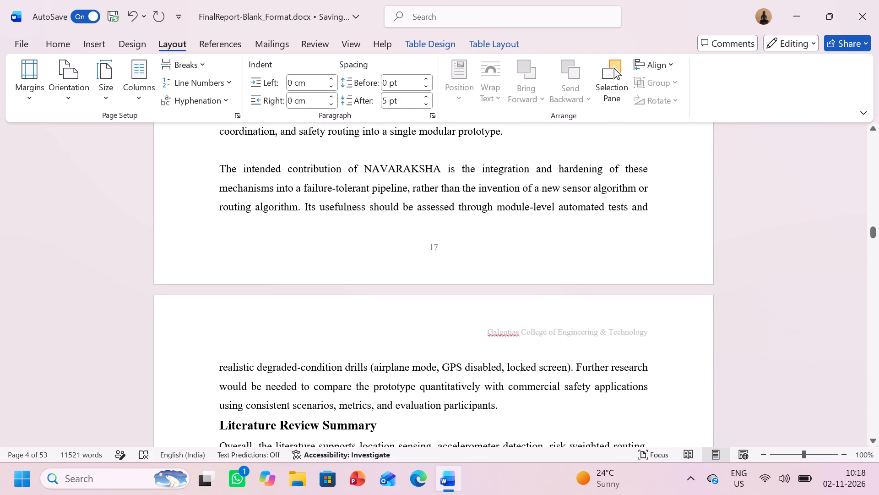
{"action": "left_click", "coordinate": [217, 167]}
{"action": "key", "text": "Return"}
{"action": "key", "text": "Return"}
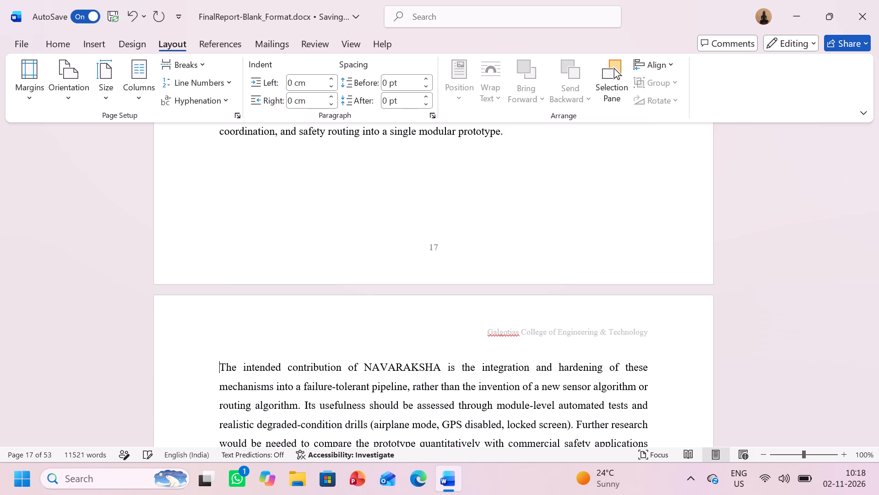
Insert a blank line above the Literature Review Summary heading on page 18.
{"action": "scroll", "coordinate": [217, 167], "scroll_direction": "up", "scroll_amount": 1, "text": "ctrl"}
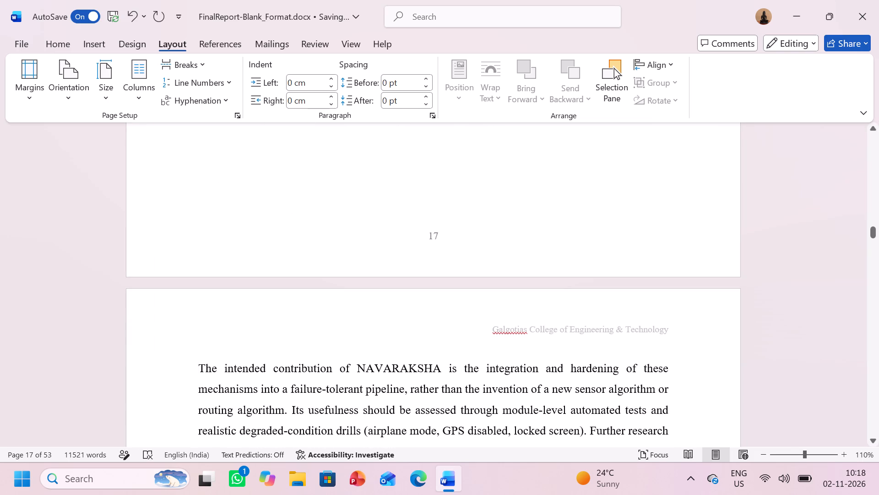
{"action": "scroll", "coordinate": [217, 165], "scroll_direction": "down", "scroll_amount": 1}
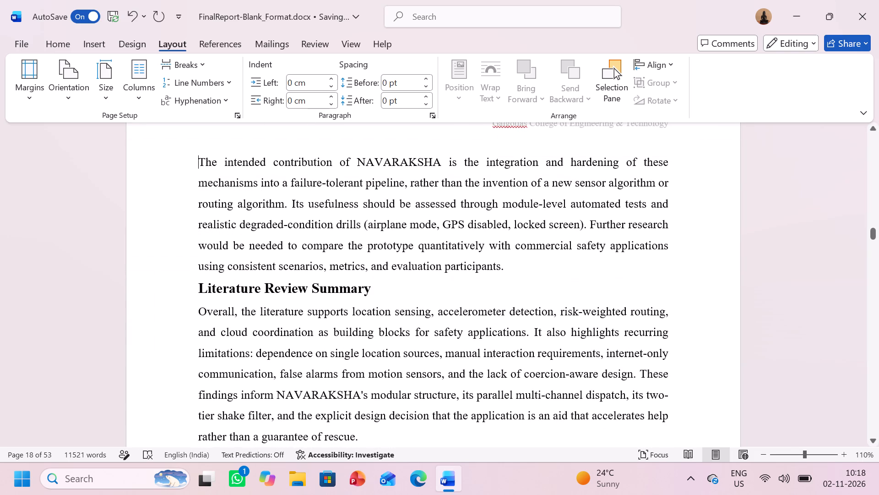
{"action": "left_click", "coordinate": [515, 267]}
{"action": "key", "text": "Return"}
Insert two blank lines before the "Location Reliability and Graceful Degradation" heading to push it from page 18 onto page 19.
{"action": "scroll", "coordinate": [515, 267], "scroll_direction": "down", "scroll_amount": 1}
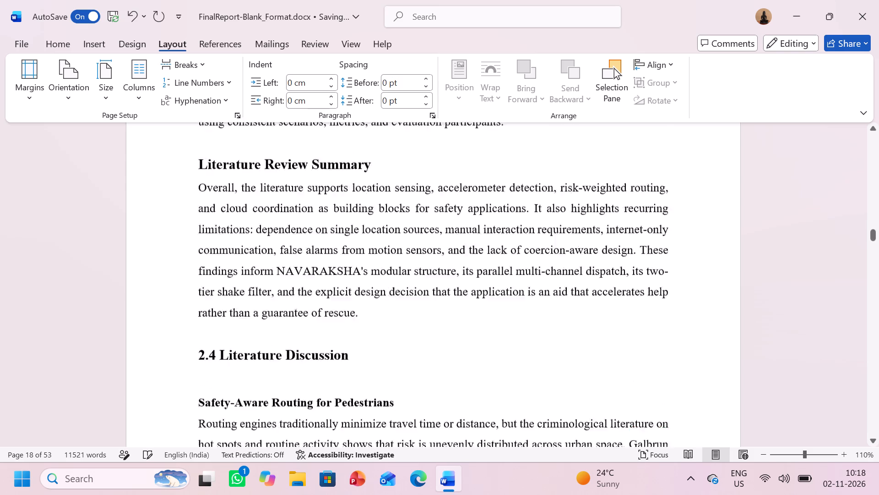
{"action": "scroll", "coordinate": [515, 267], "scroll_direction": "down", "scroll_amount": 2}
{"action": "right_click", "coordinate": [515, 267]}
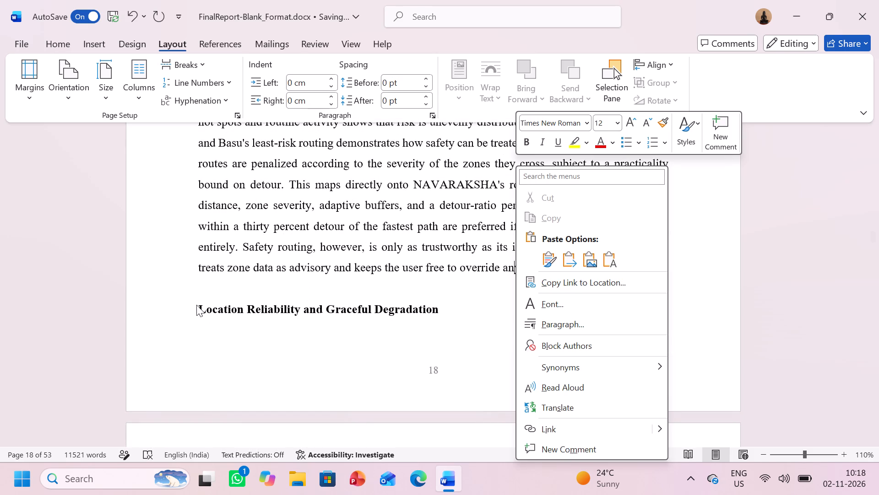
{"action": "left_click", "coordinate": [212, 310]}
{"action": "key", "text": "Left"}
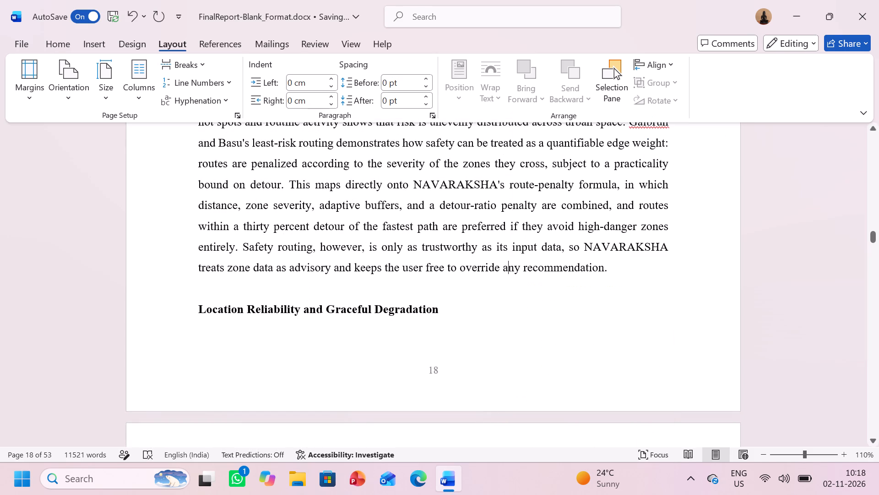
{"action": "key", "text": "Left"}
{"action": "left_click", "coordinate": [212, 310]}
{"action": "key", "text": "BackSpace"}
{"action": "key", "text": "ctrl+z"}
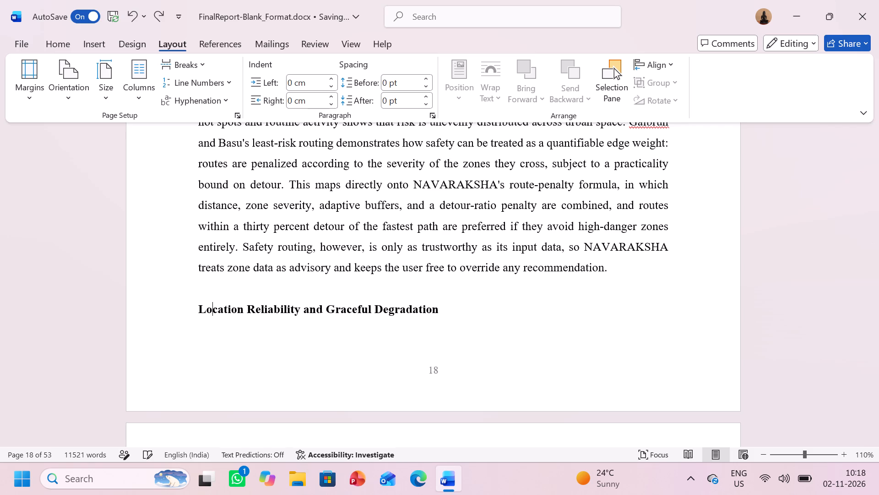
{"action": "key", "text": "Left"}
{"action": "key", "text": "Left"}
{"action": "key", "text": "Return"}
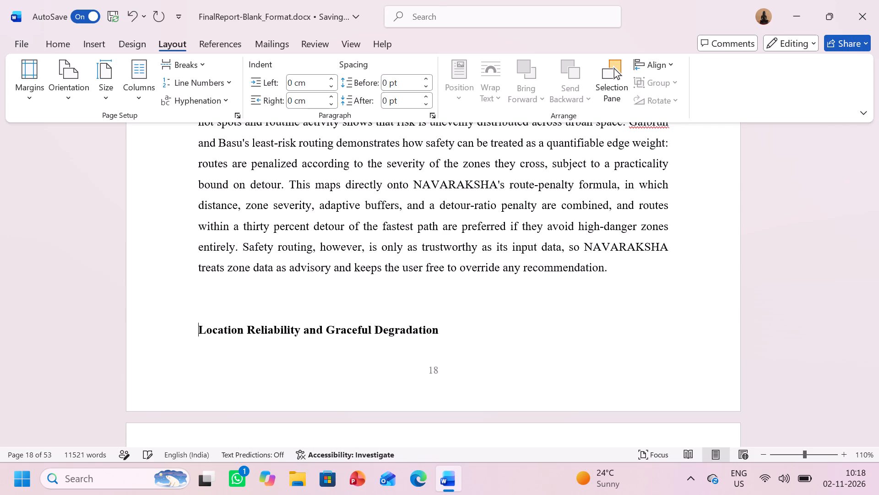
{"action": "key", "text": "Return"}
Remove the blank line between the Synthesis and Research Gap heading and its first paragraph on page 19.
{"action": "scroll", "coordinate": [212, 310], "scroll_direction": "down", "scroll_amount": 6}
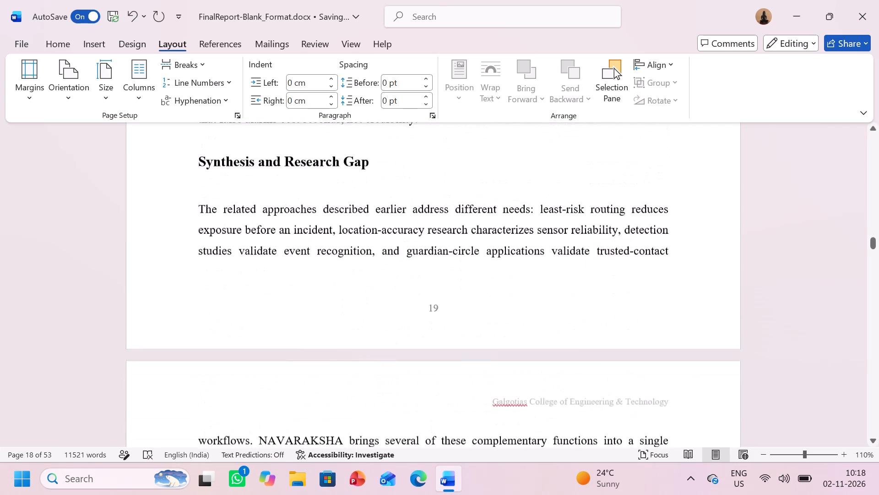
{"action": "scroll", "coordinate": [212, 310], "scroll_direction": "down", "scroll_amount": 2}
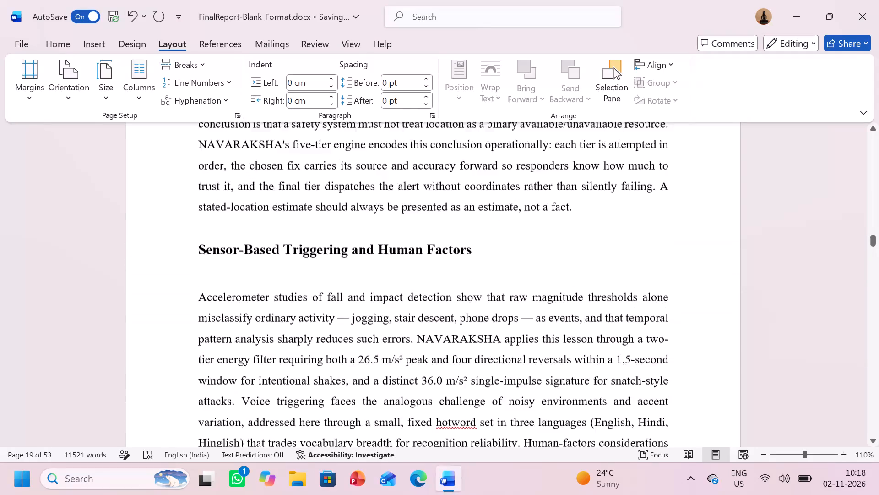
{"action": "scroll", "coordinate": [212, 310], "scroll_direction": "down", "scroll_amount": 3}
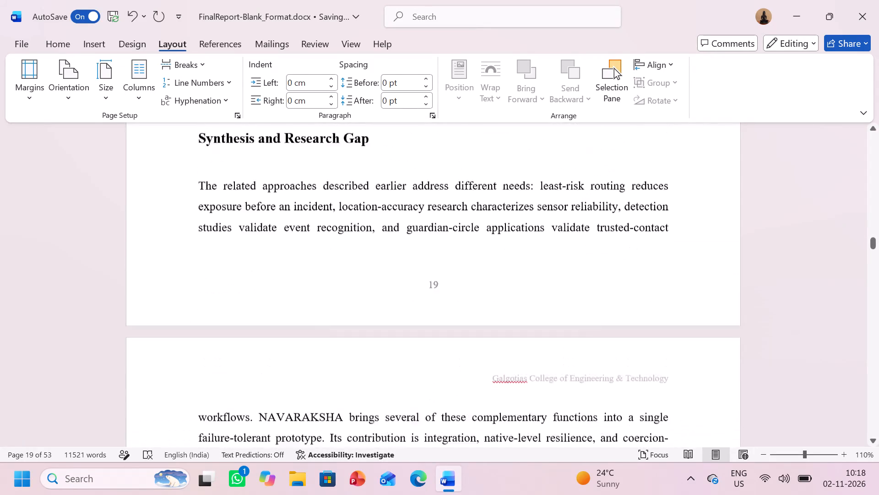
{"action": "scroll", "coordinate": [212, 310], "scroll_direction": "down", "scroll_amount": 2}
{"action": "scroll", "coordinate": [212, 310], "scroll_direction": "up", "scroll_amount": 1}
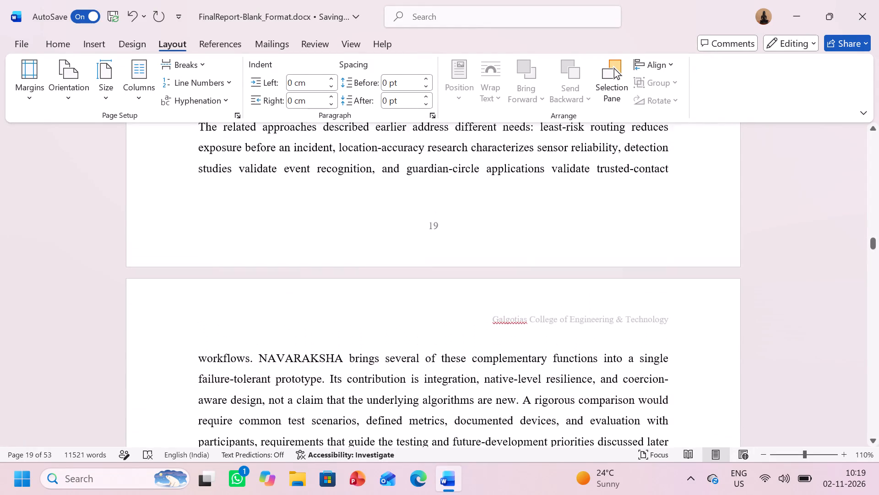
{"action": "scroll", "coordinate": [212, 310], "scroll_direction": "up", "scroll_amount": 1}
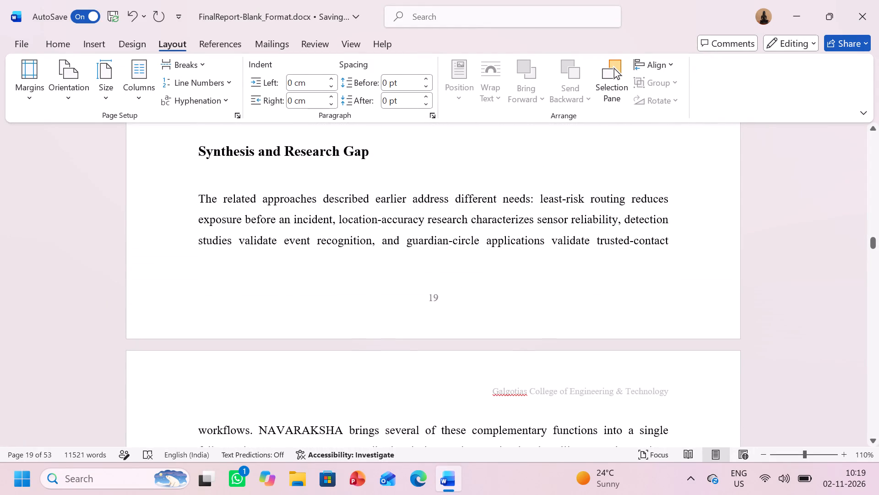
{"action": "left_click", "coordinate": [192, 195]}
{"action": "key", "text": "BackSpace"}
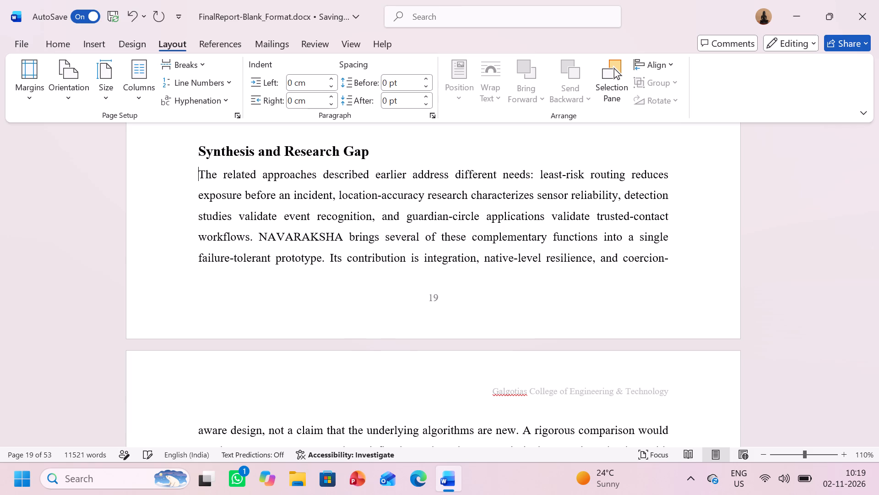
Split the Synthesis and Research Gap paragraph before "Its contribution is integration" so the second part starts on page 20.
{"action": "left_click", "coordinate": [329, 258]}
{"action": "key", "text": "Return"}
Insert five blank lines before the "3.2.1 Our Approach" heading to push it from page 23 onto page 24.
{"action": "scroll", "coordinate": [329, 258], "scroll_direction": "down", "scroll_amount": 3}
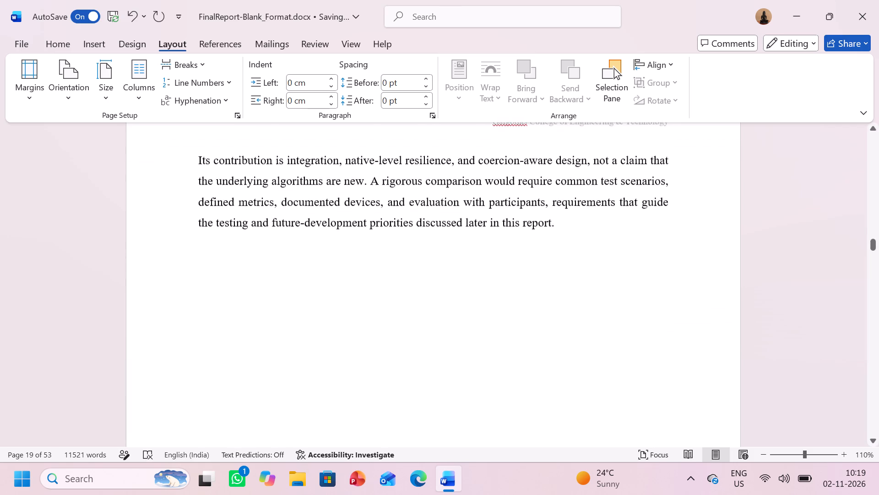
{"action": "scroll", "coordinate": [329, 258], "scroll_direction": "down", "scroll_amount": 4}
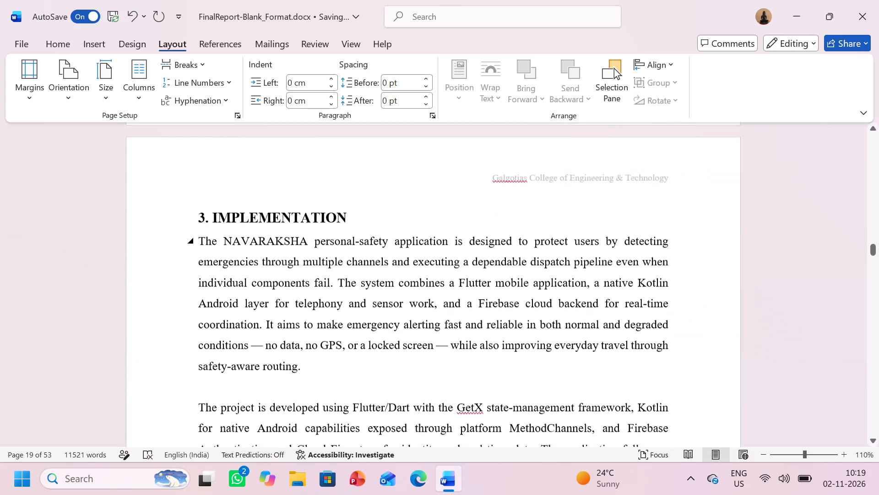
{"action": "scroll", "coordinate": [329, 258], "scroll_direction": "down", "scroll_amount": 4}
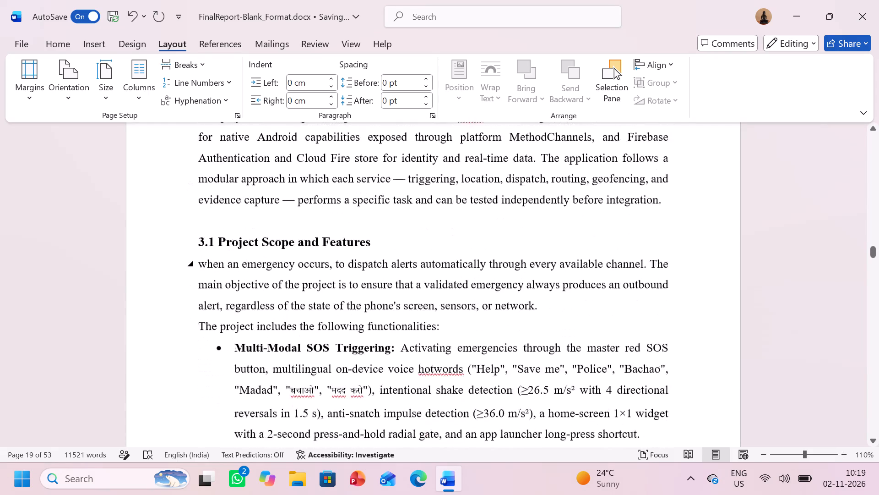
{"action": "scroll", "coordinate": [329, 258], "scroll_direction": "down", "scroll_amount": 5}
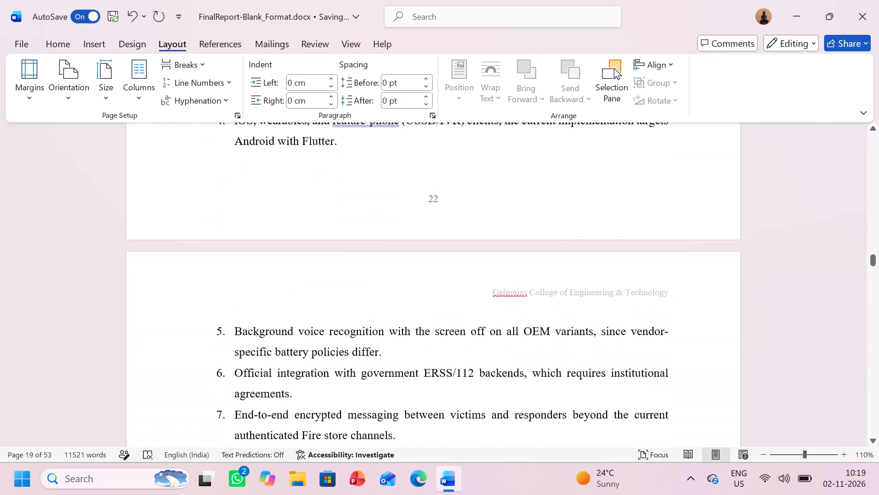
{"action": "scroll", "coordinate": [329, 258], "scroll_direction": "down", "scroll_amount": 5}
{"action": "scroll", "coordinate": [329, 258], "scroll_direction": "up", "scroll_amount": 1}
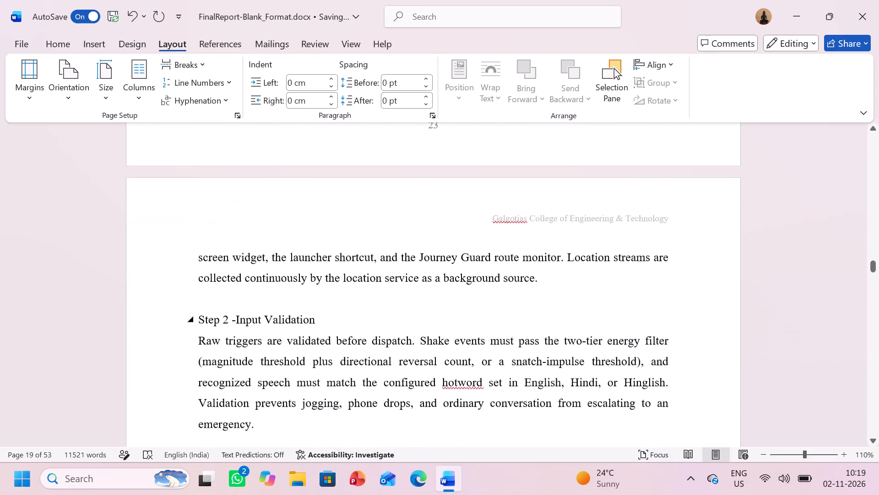
{"action": "scroll", "coordinate": [329, 258], "scroll_direction": "up", "scroll_amount": 1}
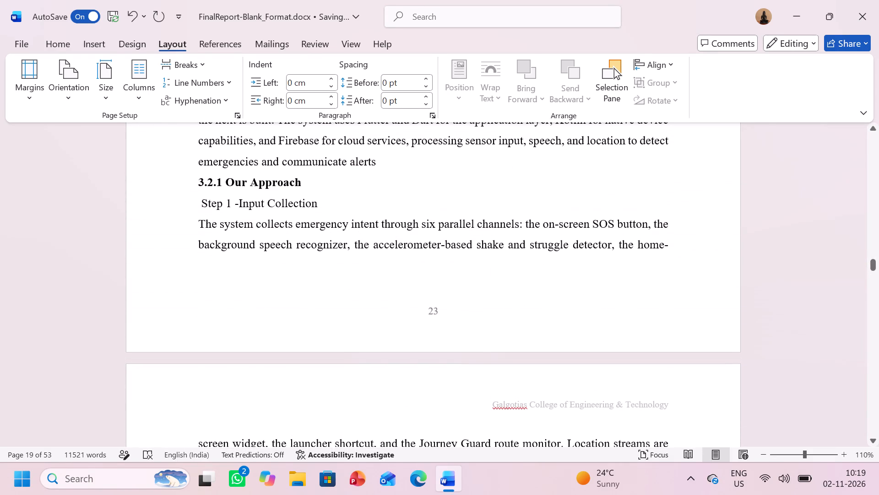
{"action": "left_click", "coordinate": [212, 177]}
{"action": "key", "text": "Left"}
{"action": "key", "text": "Left"}
{"action": "key", "text": "Left"}
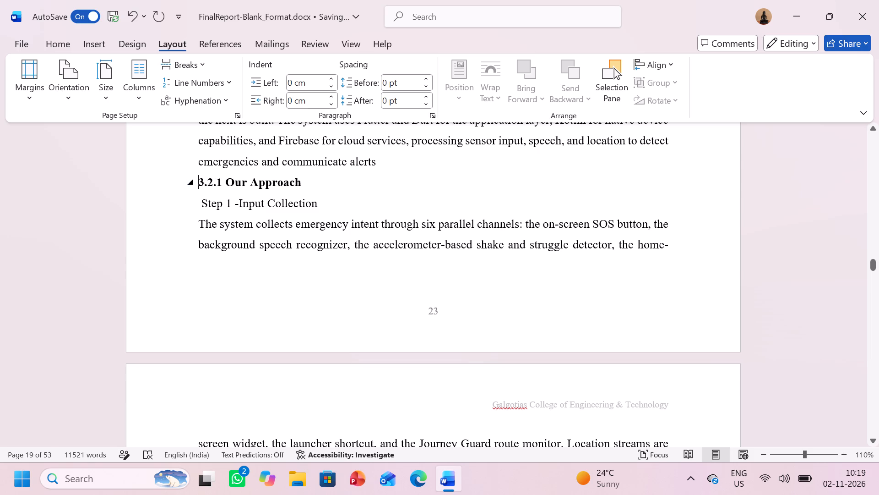
{"action": "key", "text": "Return"}
{"action": "key", "text": "Return"}
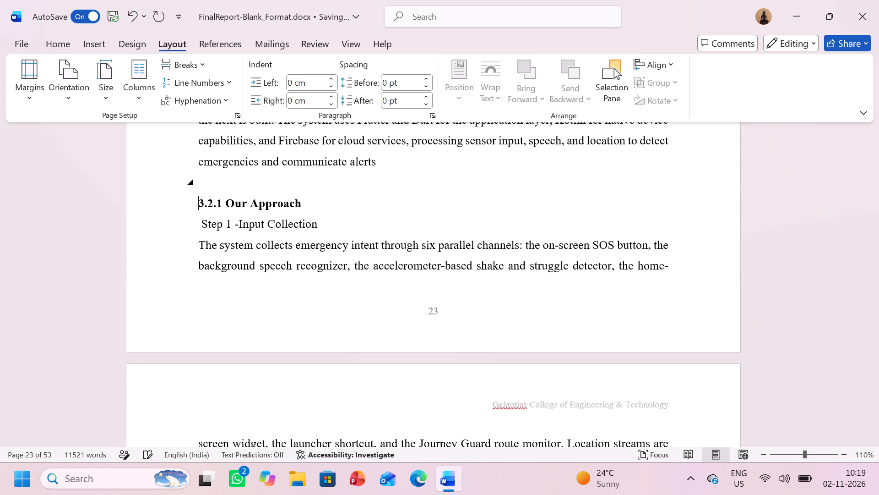
{"action": "key", "text": "Return"}
{"action": "key", "text": "Return"}
{"action": "key", "text": "Return"}
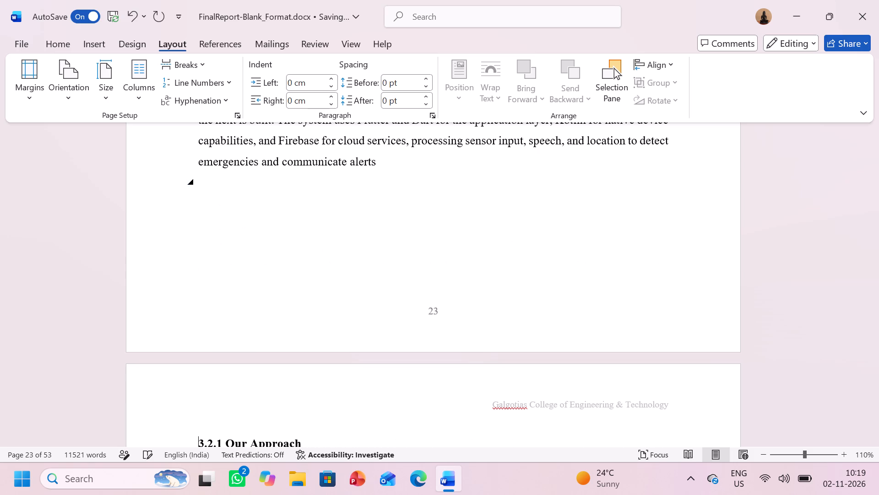
Review pages 24 to 29 for headings and paragraphs that break awkwardly across pages.
{"action": "scroll", "coordinate": [261, 154], "scroll_direction": "down", "scroll_amount": 1}
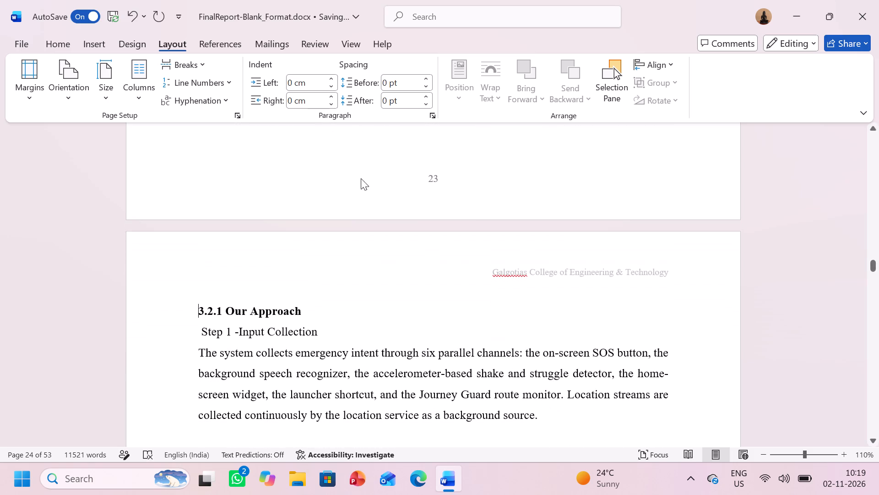
{"action": "scroll", "coordinate": [384, 192], "scroll_direction": "down", "scroll_amount": 3}
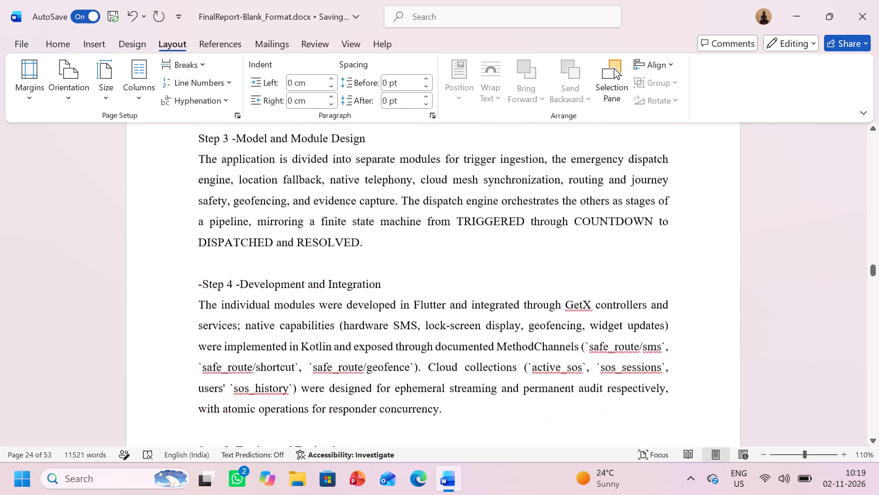
{"action": "scroll", "coordinate": [384, 192], "scroll_direction": "down", "scroll_amount": 3}
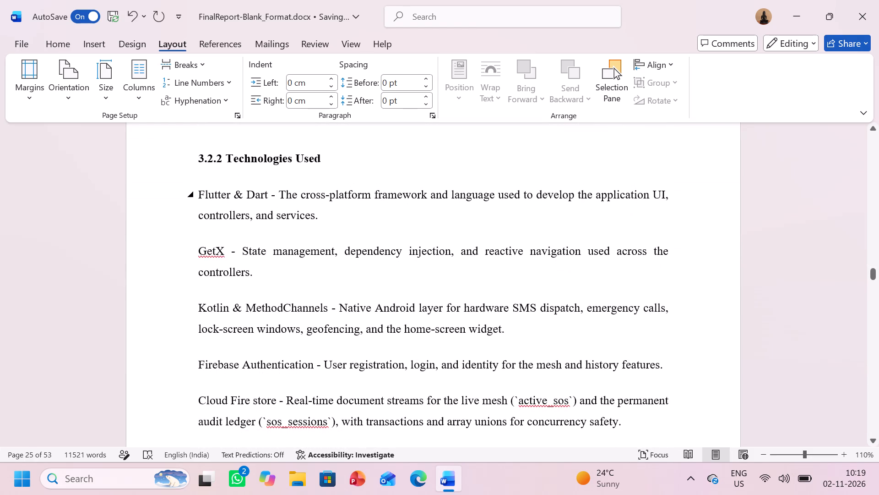
{"action": "scroll", "coordinate": [384, 192], "scroll_direction": "down", "scroll_amount": 8}
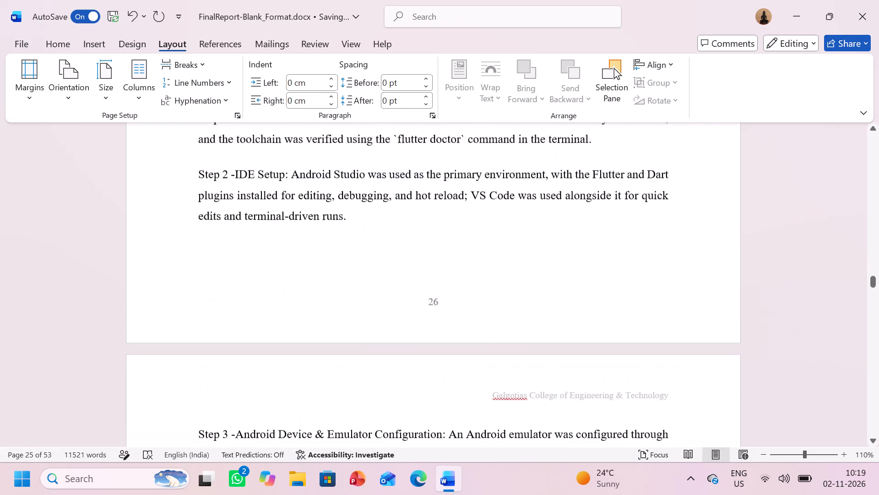
{"action": "scroll", "coordinate": [384, 192], "scroll_direction": "down", "scroll_amount": 2}
{"action": "scroll", "coordinate": [384, 192], "scroll_direction": "up", "scroll_amount": 1, "text": "ctrl"}
{"action": "scroll", "coordinate": [384, 192], "scroll_direction": "down", "scroll_amount": 2, "text": "ctrl"}
{"action": "scroll", "coordinate": [384, 192], "scroll_direction": "down", "scroll_amount": 1}
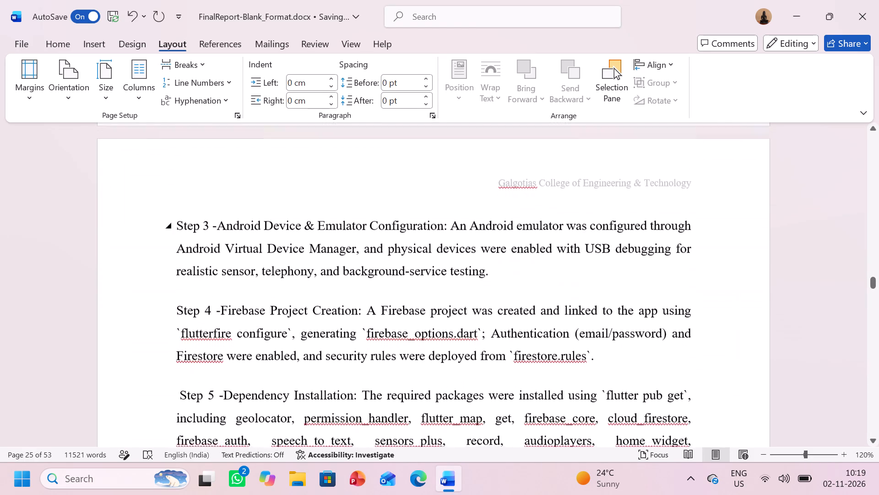
{"action": "scroll", "coordinate": [384, 192], "scroll_direction": "down", "scroll_amount": 1}
{"action": "scroll", "coordinate": [384, 192], "scroll_direction": "down", "scroll_amount": 2, "text": "ctrl"}
{"action": "scroll", "coordinate": [384, 192], "scroll_direction": "down", "scroll_amount": 5}
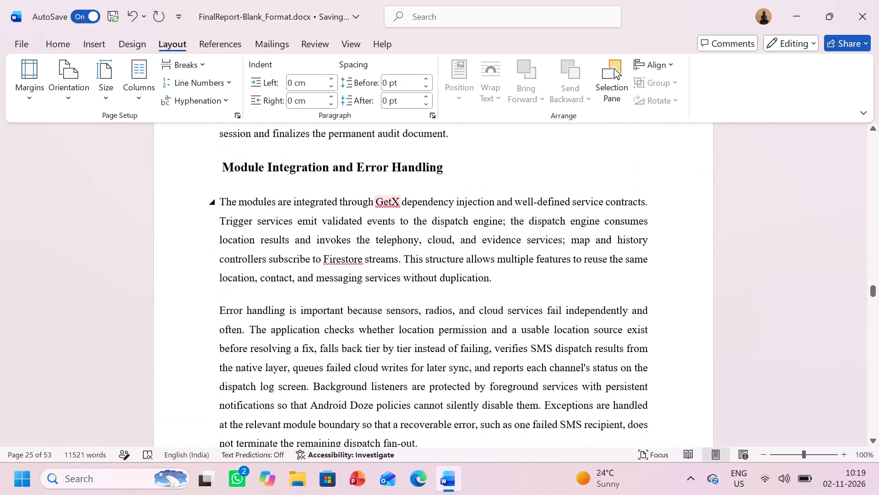
{"action": "scroll", "coordinate": [384, 192], "scroll_direction": "down", "scroll_amount": 3}
{"action": "right_click", "coordinate": [384, 192]}
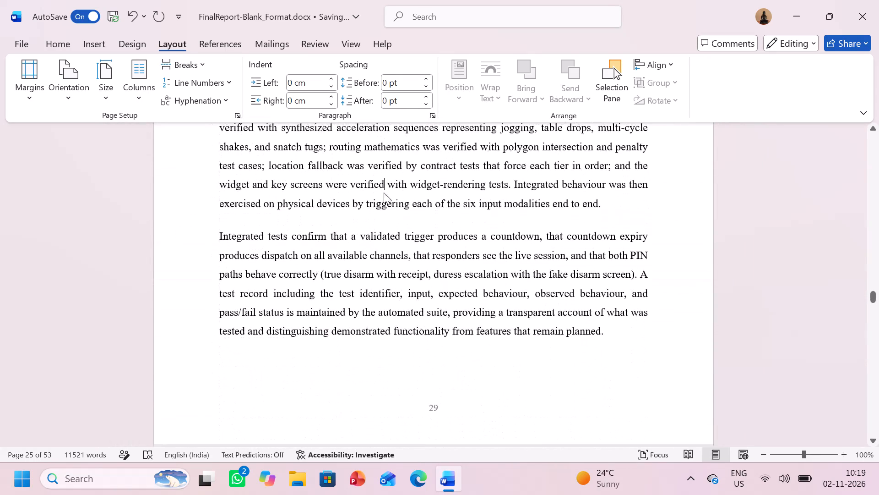
Insert a blank line before the "Software and Hardware Requirements" heading to push it from page 28 onto page 29.
{"action": "scroll", "coordinate": [384, 192], "scroll_direction": "up", "scroll_amount": 2}
{"action": "left_click", "coordinate": [318, 215]}
{"action": "scroll", "coordinate": [318, 215], "scroll_direction": "up", "scroll_amount": 2}
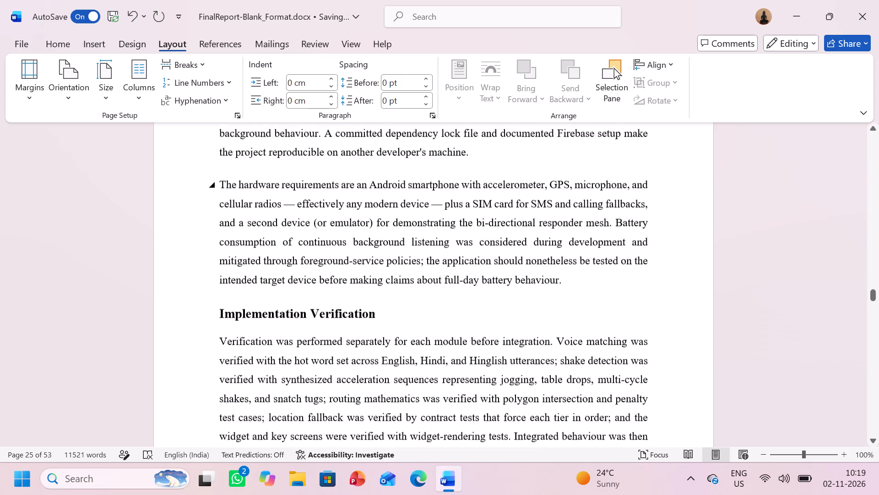
{"action": "scroll", "coordinate": [318, 215], "scroll_direction": "up", "scroll_amount": 5}
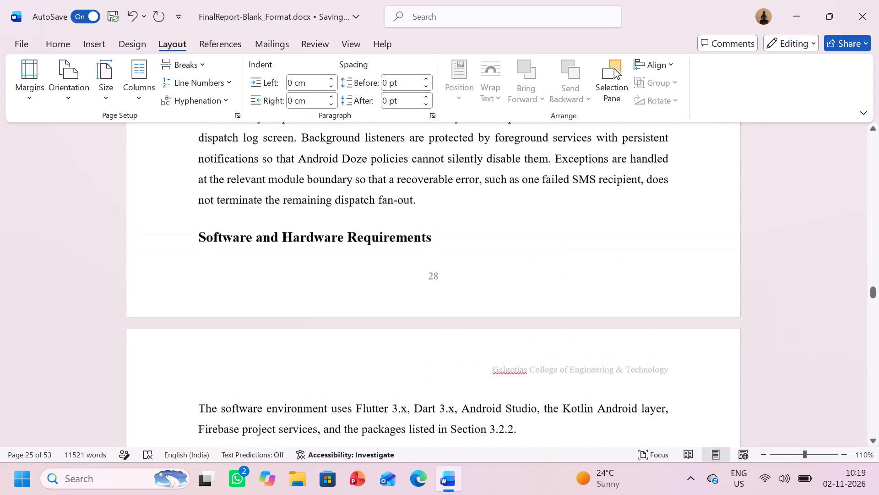
{"action": "left_click", "coordinate": [202, 239]}
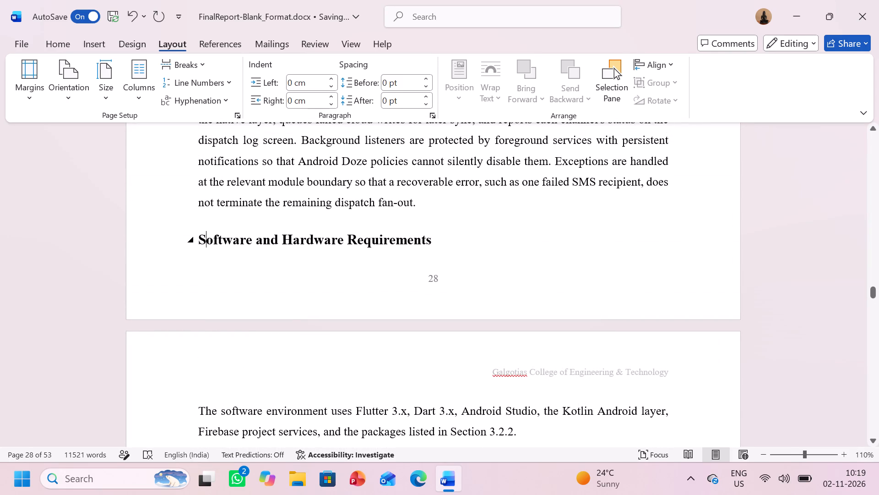
{"action": "key", "text": "Left"}
{"action": "key", "text": "Return"}
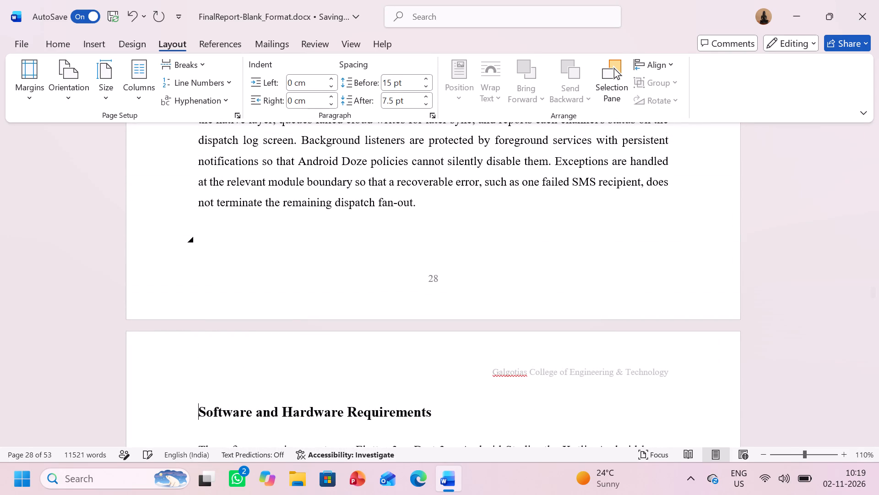
Insert three blank lines before the "Dependency and Configuration Management" heading to push it from page 30 onto page 31.
{"action": "scroll", "coordinate": [202, 239], "scroll_direction": "down", "scroll_amount": 6}
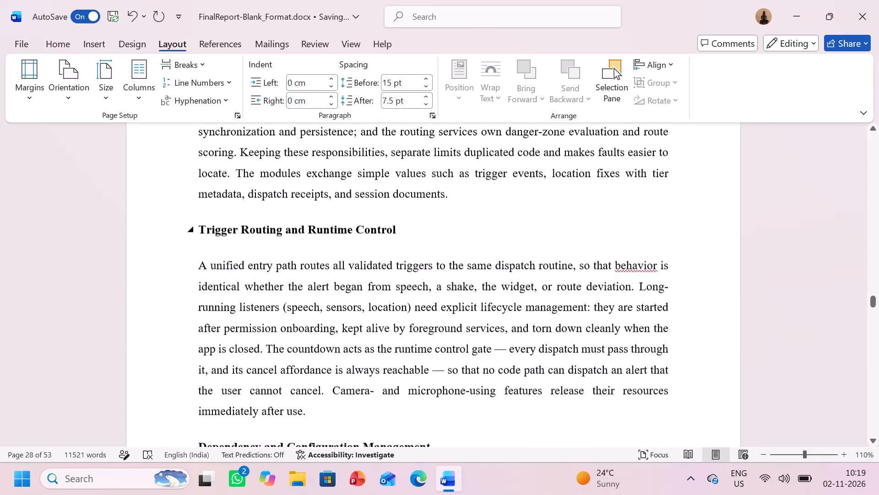
{"action": "scroll", "coordinate": [209, 247], "scroll_direction": "down", "scroll_amount": 1}
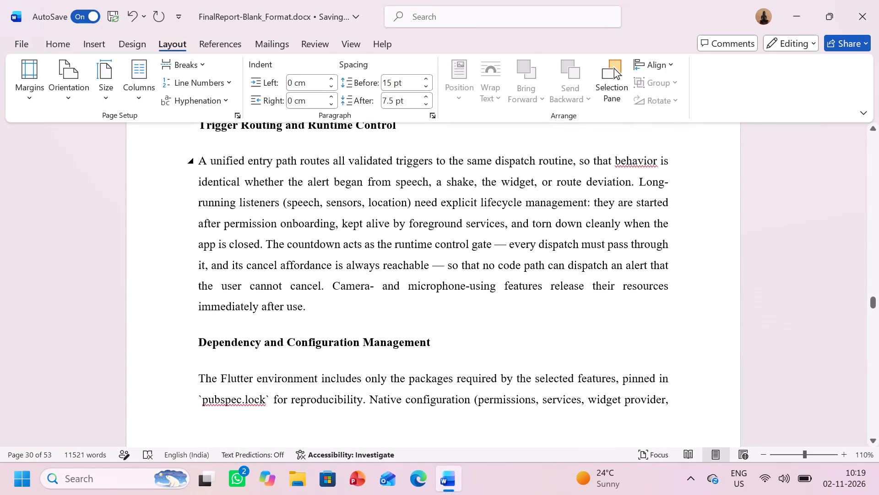
{"action": "scroll", "coordinate": [209, 247], "scroll_direction": "down", "scroll_amount": 3}
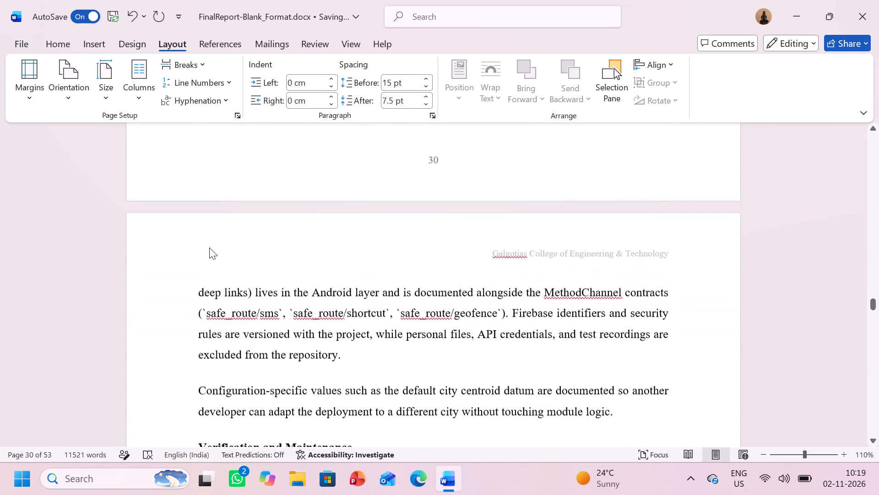
{"action": "scroll", "coordinate": [209, 247], "scroll_direction": "down", "scroll_amount": 2}
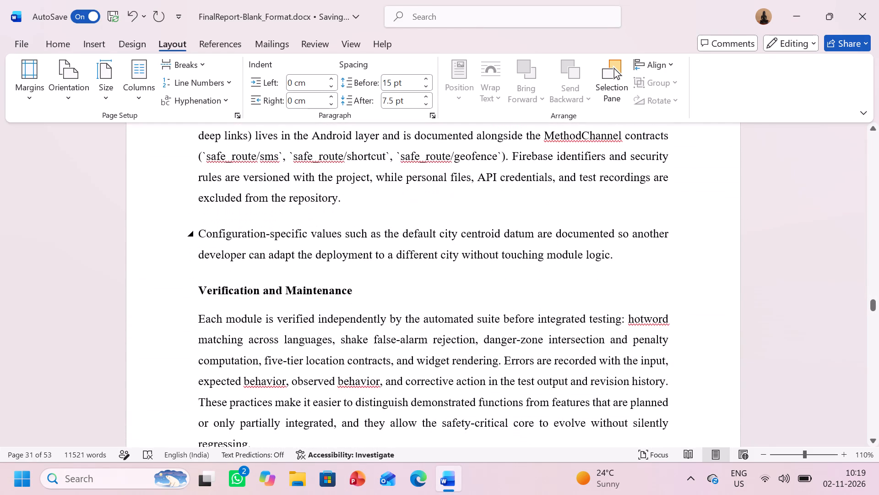
{"action": "scroll", "coordinate": [209, 247], "scroll_direction": "up", "scroll_amount": 1, "text": "ctrl"}
{"action": "scroll", "coordinate": [209, 247], "scroll_direction": "up", "scroll_amount": 2}
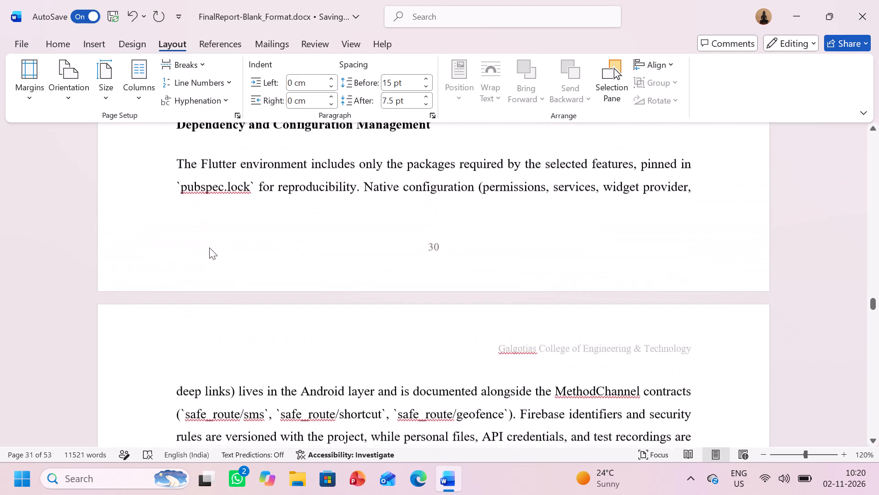
{"action": "scroll", "coordinate": [209, 247], "scroll_direction": "up", "scroll_amount": 1}
{"action": "left_click", "coordinate": [178, 139]}
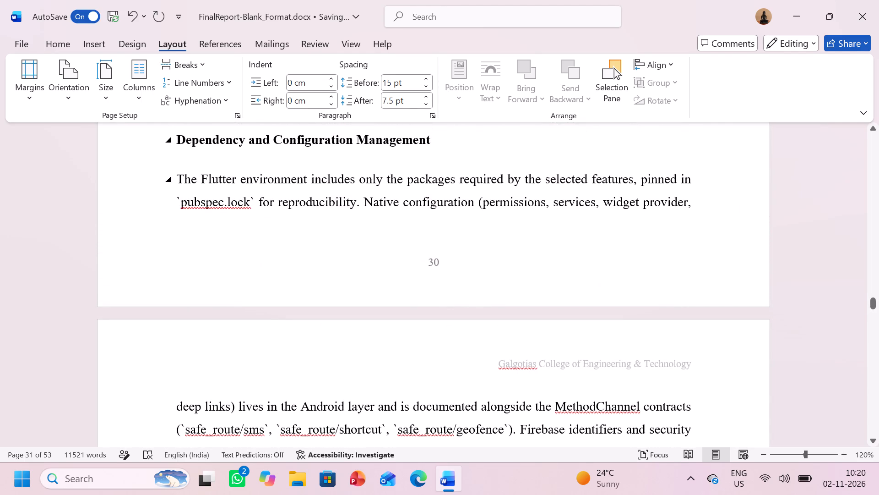
{"action": "key", "text": "Return"}
{"action": "key", "text": "Return"}
{"action": "key", "text": "Return"}
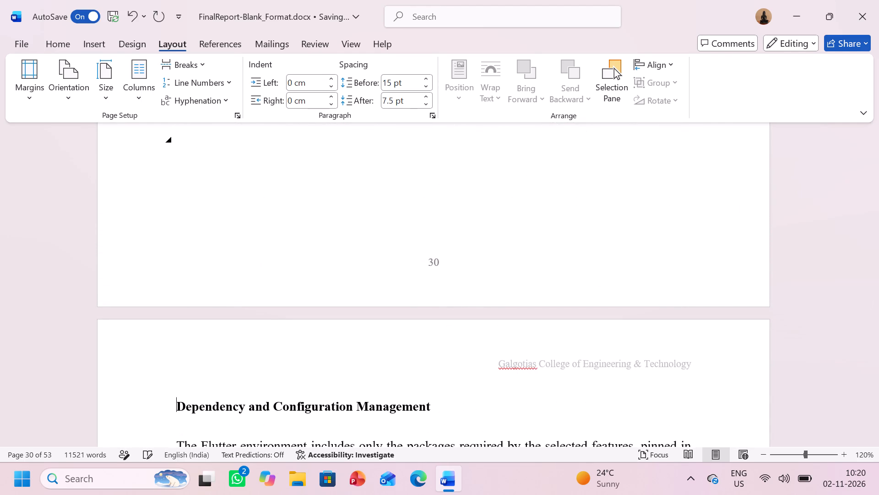
Set the spacing before and after to 0 pt for the first paragraph under Dependency and Configuration Management on page 31.
{"action": "scroll", "coordinate": [178, 139], "scroll_direction": "down", "scroll_amount": 1}
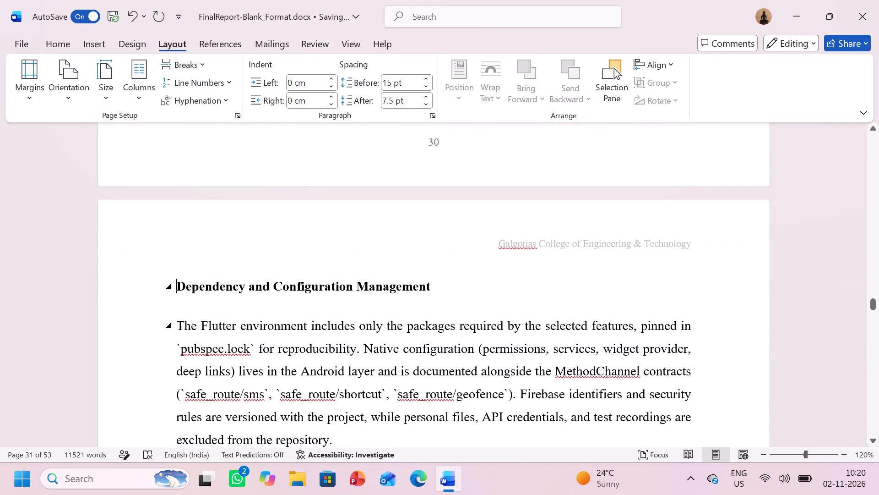
{"action": "left_click", "coordinate": [180, 315]}
{"action": "key", "text": "Left"}
{"action": "double_click", "coordinate": [426, 105]}
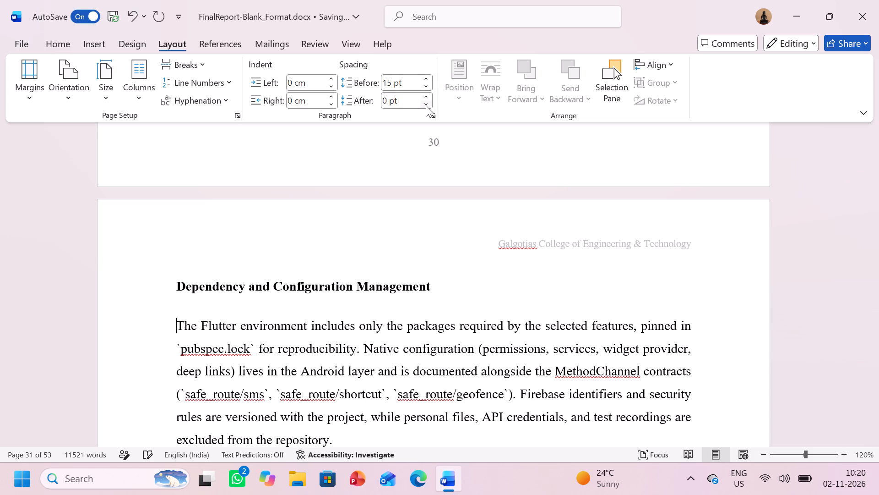
{"action": "double_click", "coordinate": [429, 84]}
{"action": "left_click", "coordinate": [429, 84]}
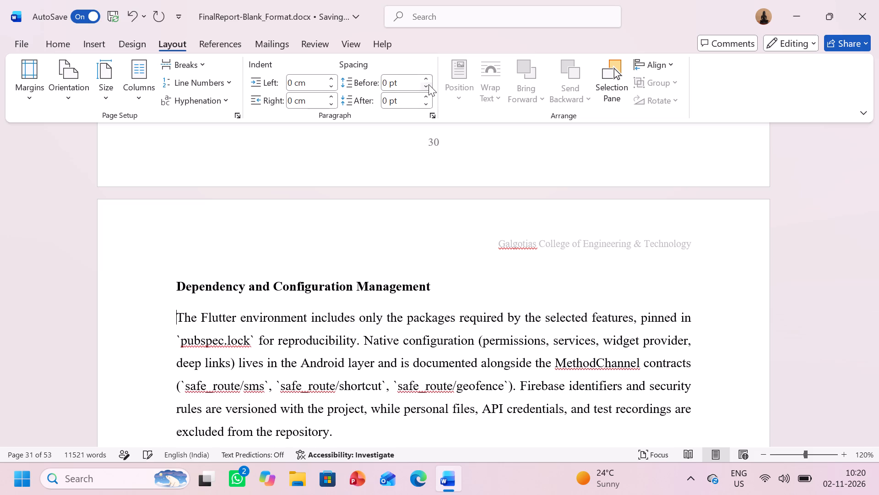
Insert three blank lines before the "Emergency Dispatch Engine Module" heading to push it from page 31 onto page 32.
{"action": "scroll", "coordinate": [420, 243], "scroll_direction": "down", "scroll_amount": 3}
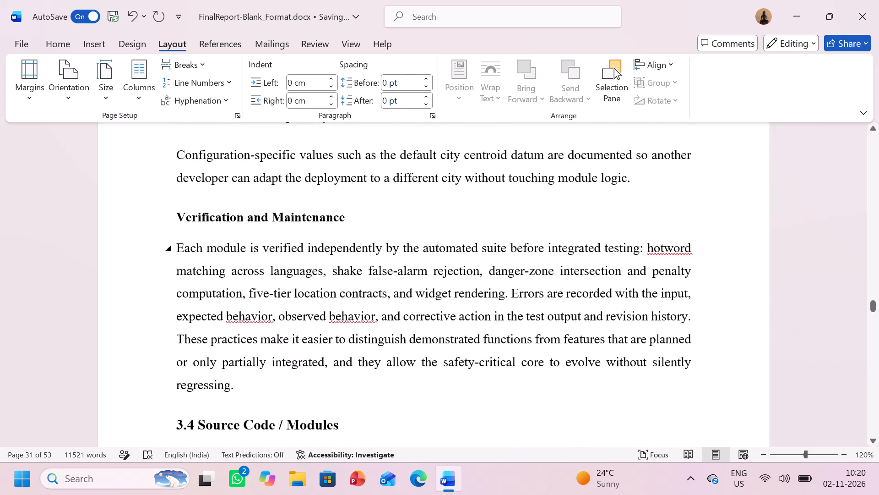
{"action": "scroll", "coordinate": [420, 243], "scroll_direction": "down", "scroll_amount": 2, "text": "ctrl"}
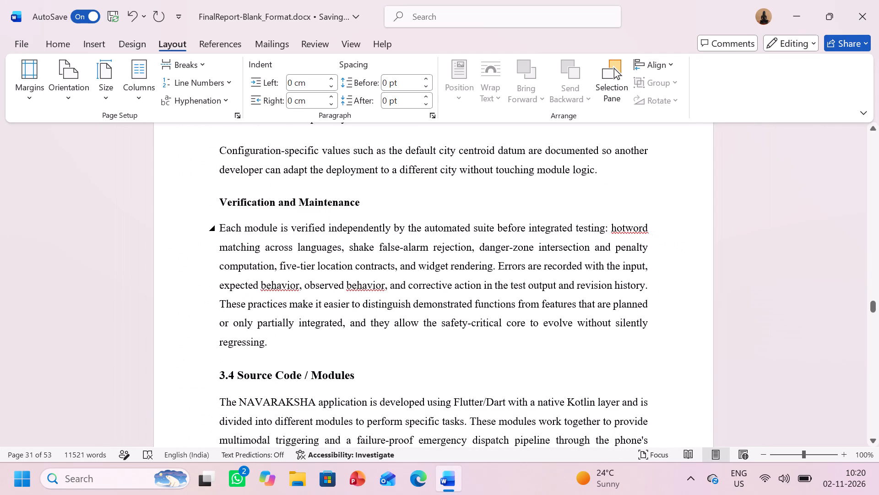
{"action": "scroll", "coordinate": [420, 243], "scroll_direction": "down", "scroll_amount": 11}
{"action": "scroll", "coordinate": [420, 243], "scroll_direction": "up", "scroll_amount": 1}
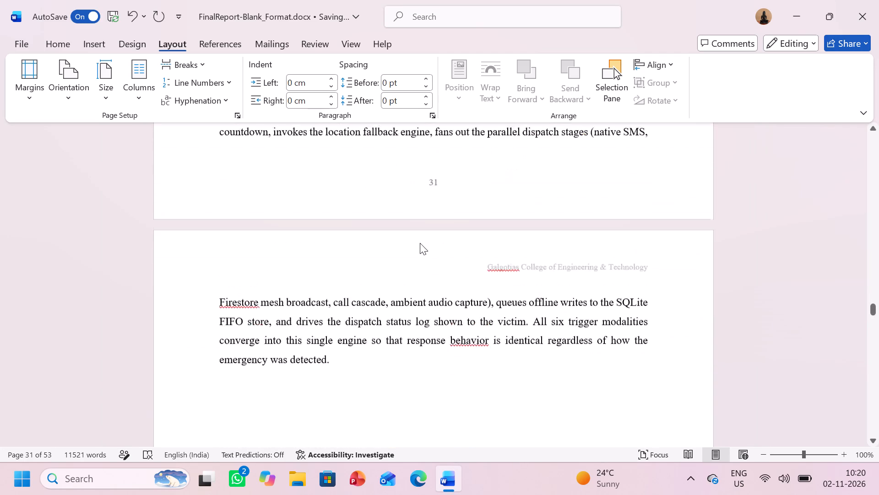
{"action": "scroll", "coordinate": [420, 243], "scroll_direction": "up", "scroll_amount": 2}
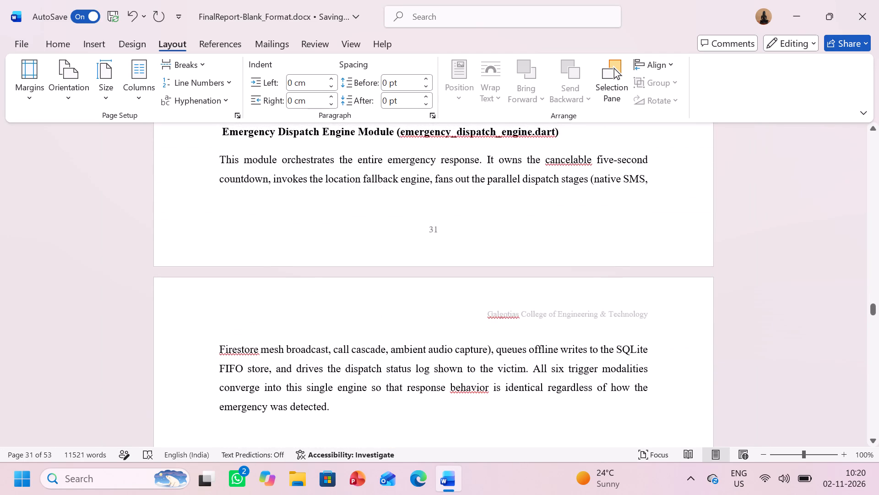
{"action": "scroll", "coordinate": [456, 203], "scroll_direction": "up", "scroll_amount": 1}
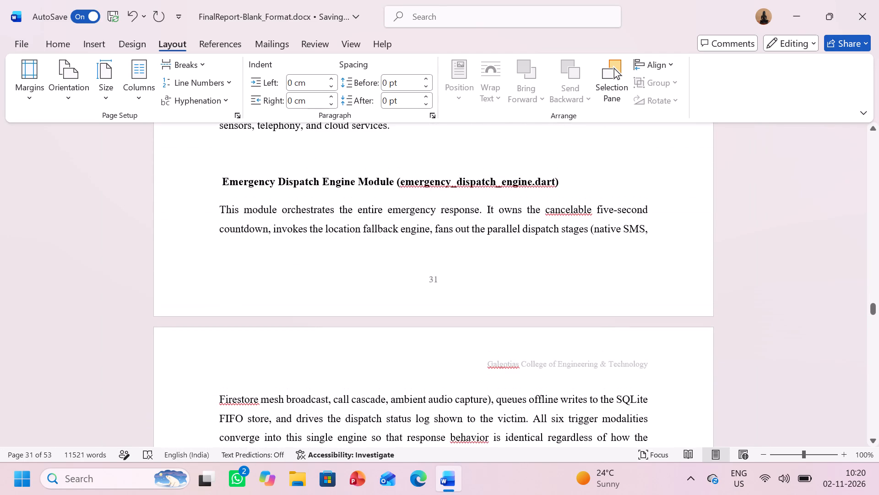
{"action": "left_click", "coordinate": [223, 180]}
{"action": "key", "text": "Return"}
{"action": "key", "text": "Return"}
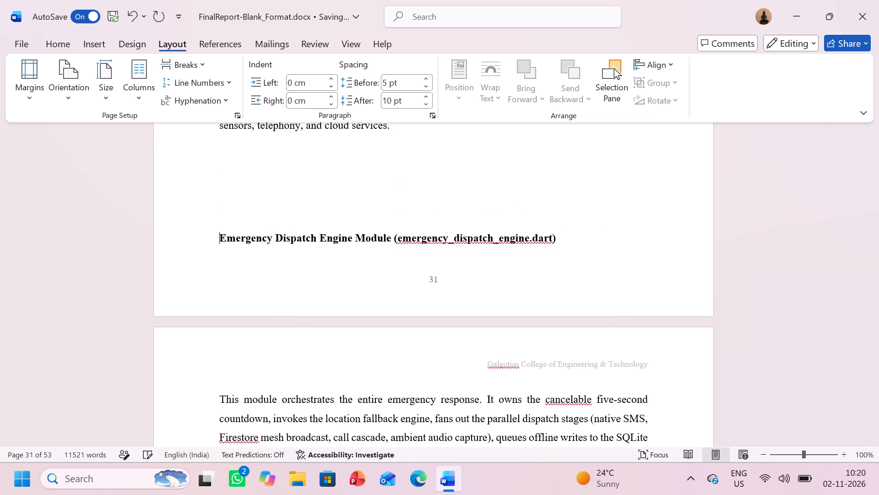
{"action": "key", "text": "Return"}
Delete three blank lines between the Trigger & Location Modules paragraph and the Fig. 3.2 screenshot on page 33.
{"action": "scroll", "coordinate": [223, 180], "scroll_direction": "down", "scroll_amount": 4}
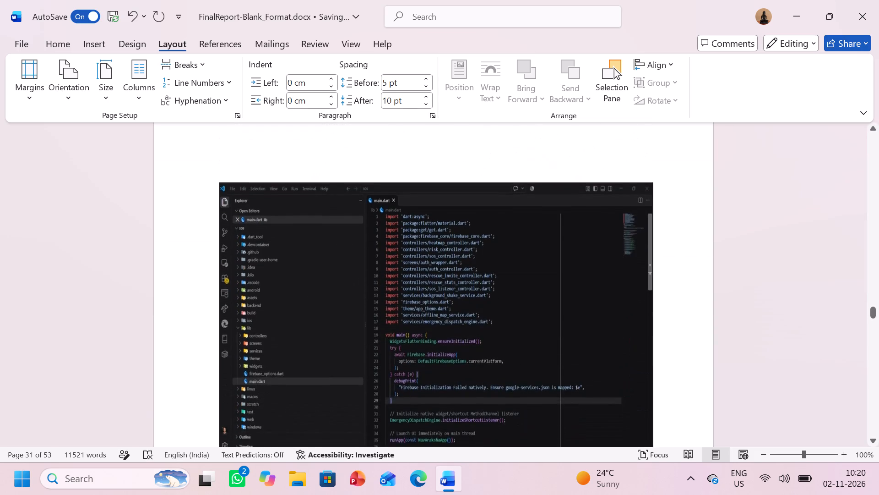
{"action": "scroll", "coordinate": [223, 180], "scroll_direction": "down", "scroll_amount": 4}
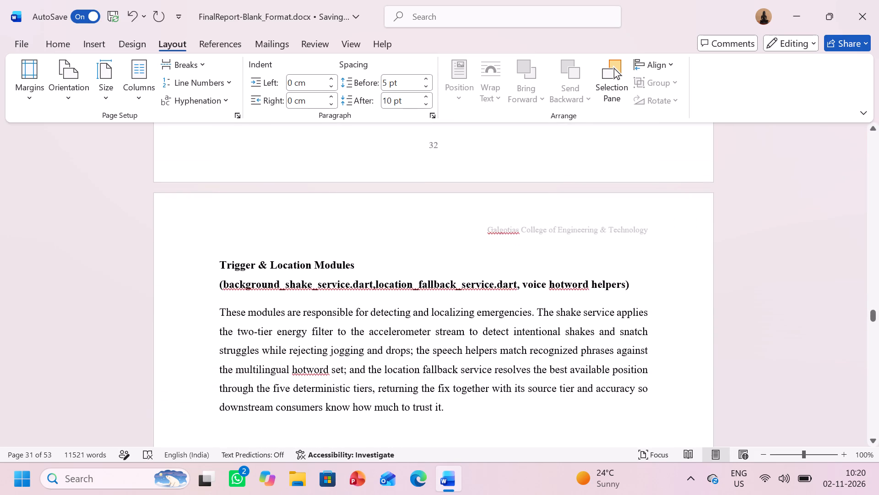
{"action": "scroll", "coordinate": [223, 180], "scroll_direction": "down", "scroll_amount": 2}
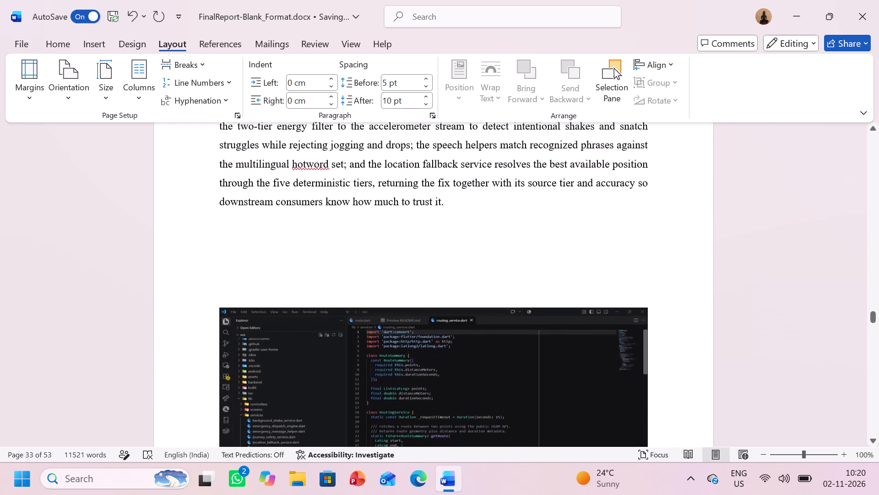
{"action": "scroll", "coordinate": [223, 180], "scroll_direction": "down", "scroll_amount": 1}
{"action": "left_click", "coordinate": [222, 250]}
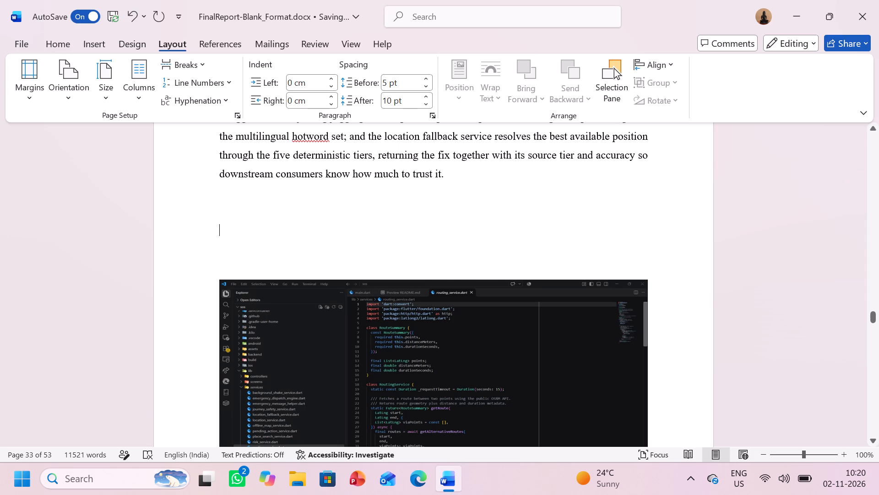
{"action": "key", "text": "BackSpace"}
{"action": "key", "text": "BackSpace"}
{"action": "key", "text": "Down"}
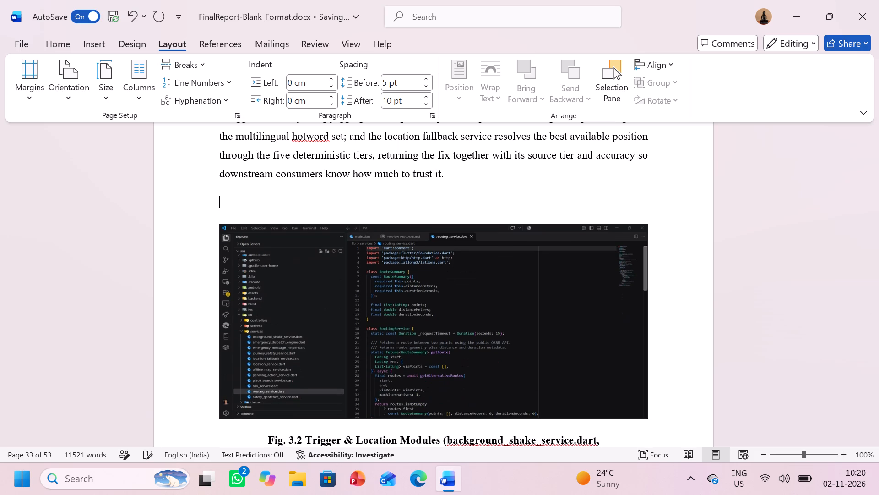
{"action": "key", "text": "BackSpace"}
Insert two blank lines before the "Performance and Resource Management" heading to push it from page 34 onto page 35.
{"action": "scroll", "coordinate": [222, 250], "scroll_direction": "down", "scroll_amount": 2}
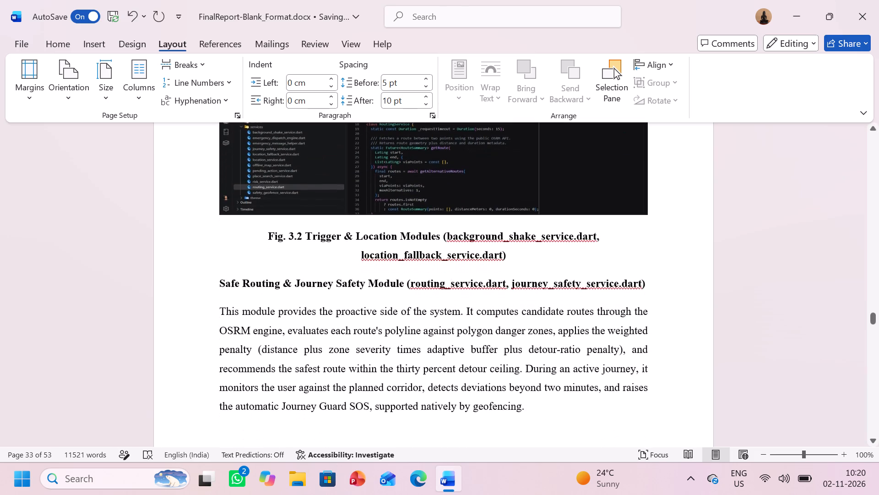
{"action": "scroll", "coordinate": [222, 250], "scroll_direction": "down", "scroll_amount": 4}
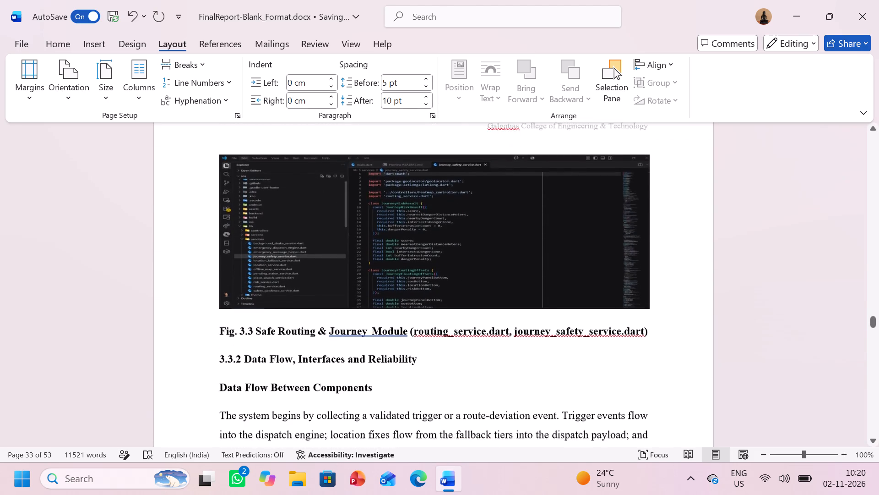
{"action": "scroll", "coordinate": [222, 250], "scroll_direction": "down", "scroll_amount": 4}
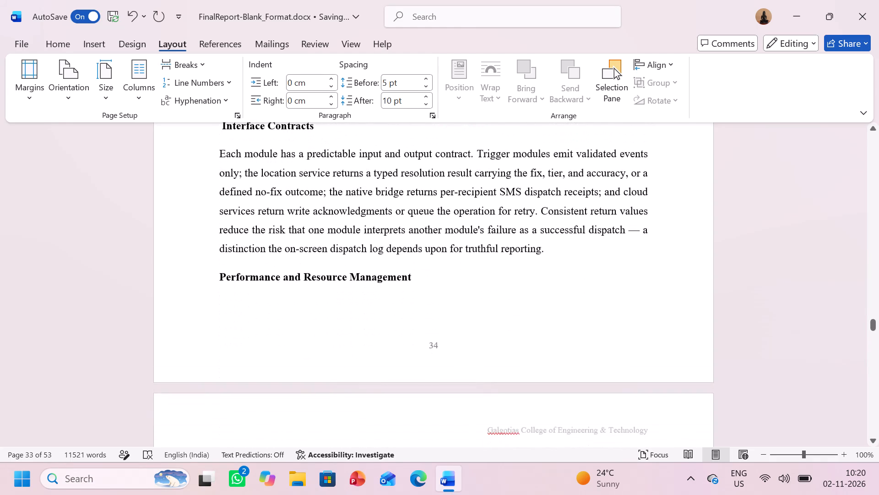
{"action": "scroll", "coordinate": [222, 250], "scroll_direction": "down", "scroll_amount": 1}
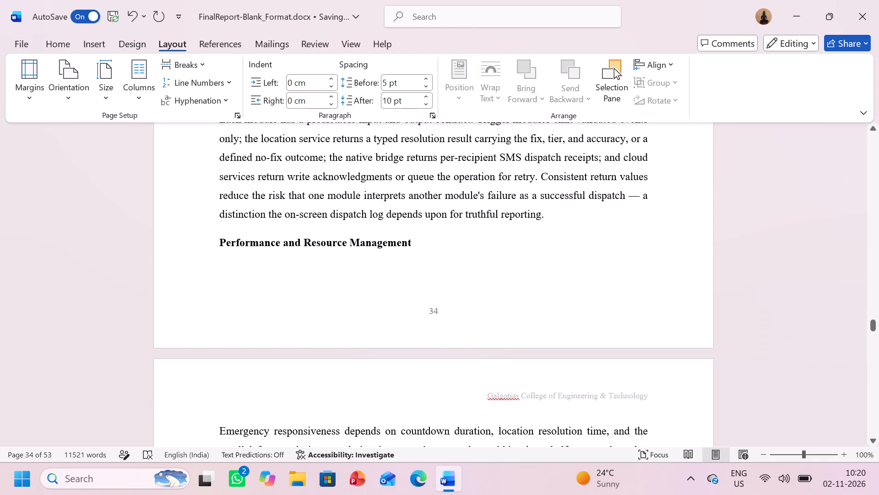
{"action": "key", "text": "Return"}
{"action": "scroll", "coordinate": [218, 239], "scroll_direction": "down", "scroll_amount": 2}
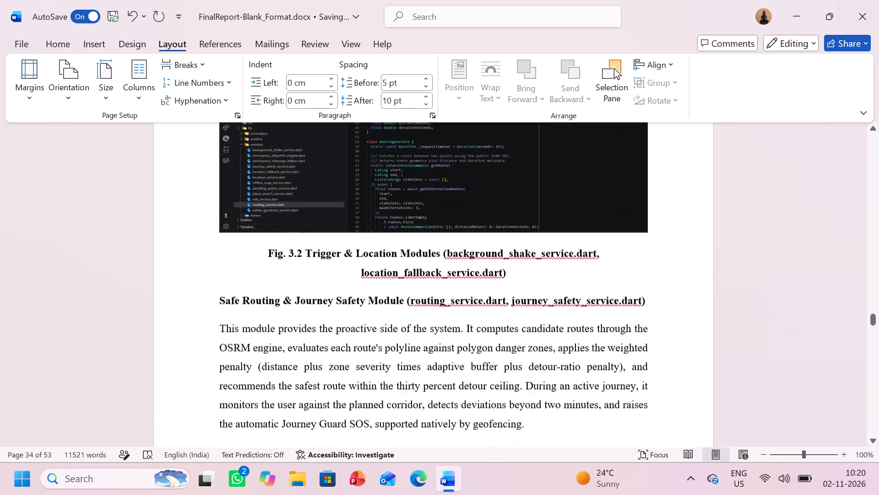
{"action": "scroll", "coordinate": [218, 239], "scroll_direction": "down", "scroll_amount": 6}
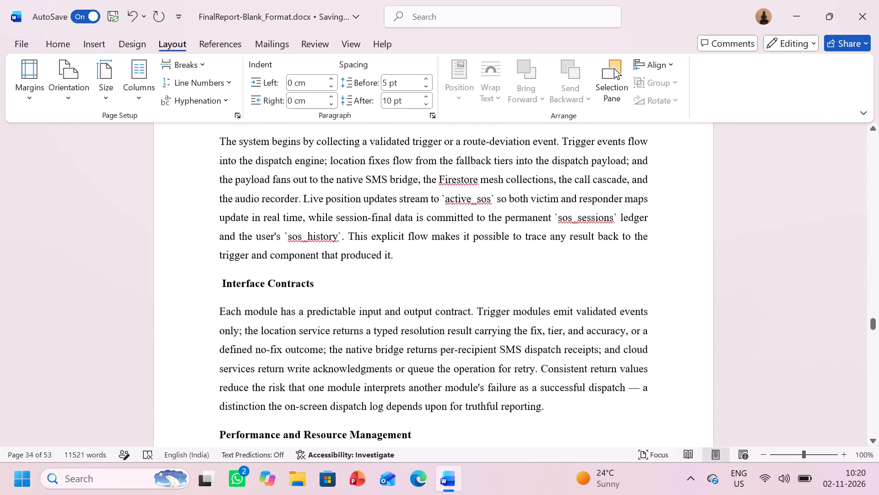
{"action": "scroll", "coordinate": [218, 239], "scroll_direction": "down", "scroll_amount": 2}
{"action": "scroll", "coordinate": [221, 270], "scroll_direction": "up", "scroll_amount": 2}
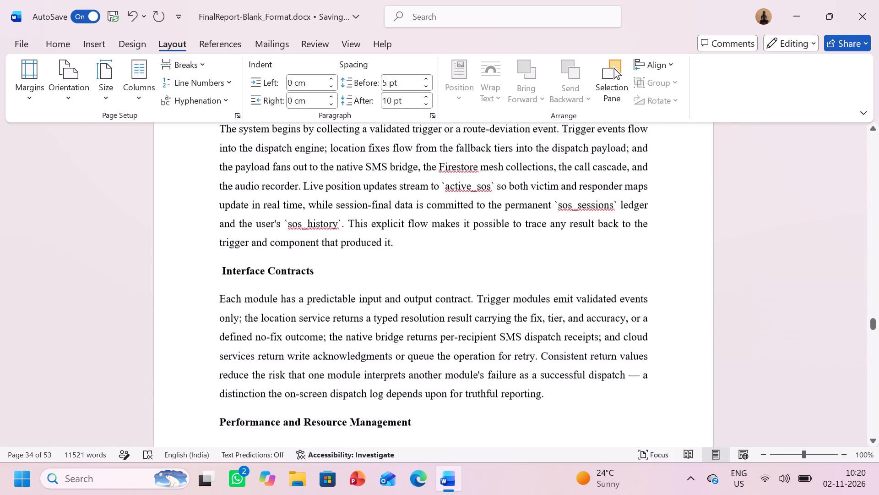
{"action": "left_click", "coordinate": [221, 421]}
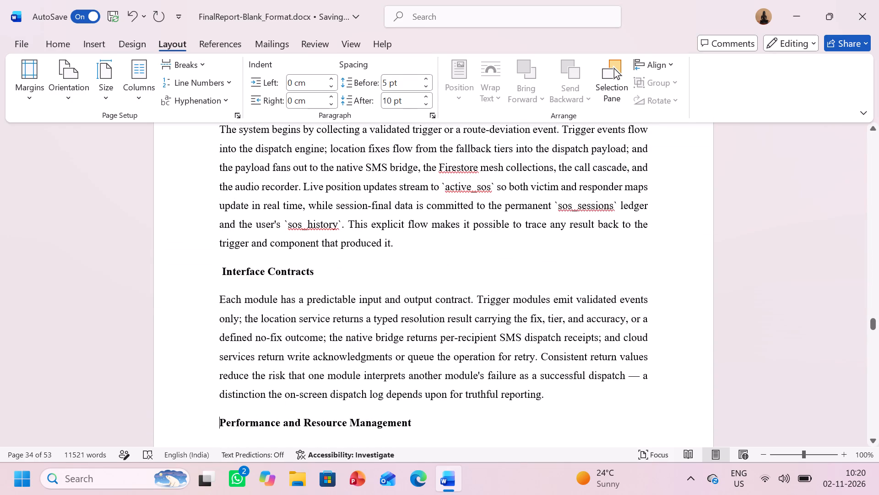
{"action": "key", "text": "Return"}
{"action": "key", "text": "Return"}
Review pages 35 to 47 for headings, figures and paragraphs with awkward page breaks or spacing.
{"action": "scroll", "coordinate": [221, 421], "scroll_direction": "down", "scroll_amount": 2}
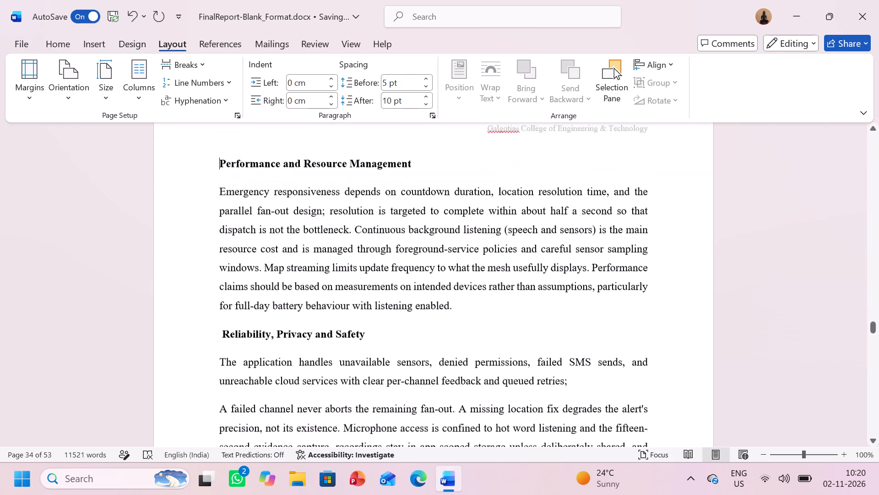
{"action": "scroll", "coordinate": [221, 421], "scroll_direction": "down", "scroll_amount": 5}
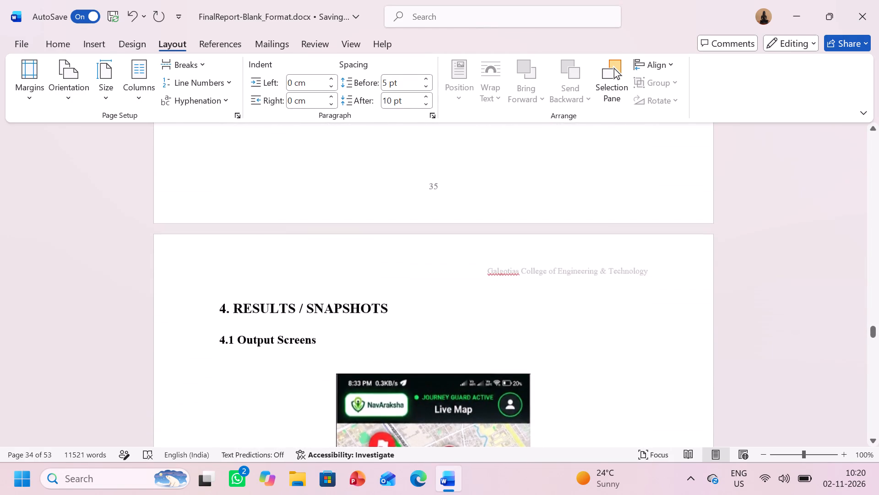
{"action": "scroll", "coordinate": [221, 421], "scroll_direction": "down", "scroll_amount": 5}
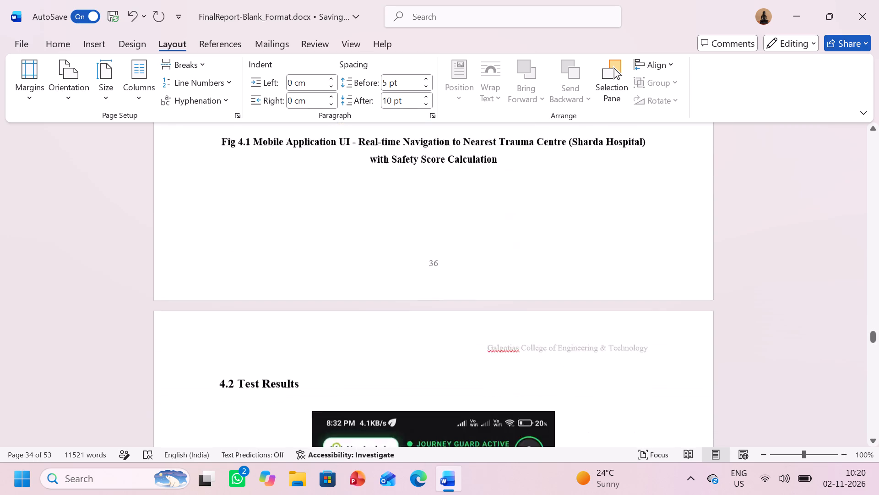
{"action": "scroll", "coordinate": [221, 421], "scroll_direction": "down", "scroll_amount": 4}
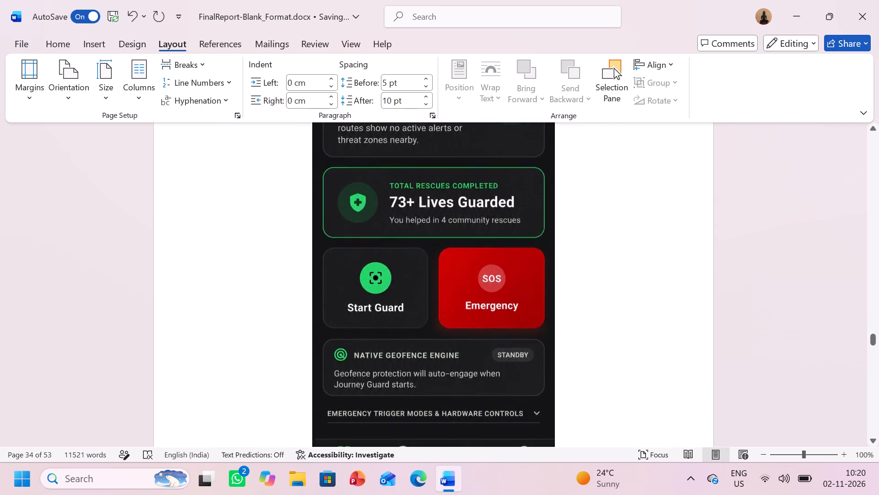
{"action": "scroll", "coordinate": [221, 421], "scroll_direction": "down", "scroll_amount": 6}
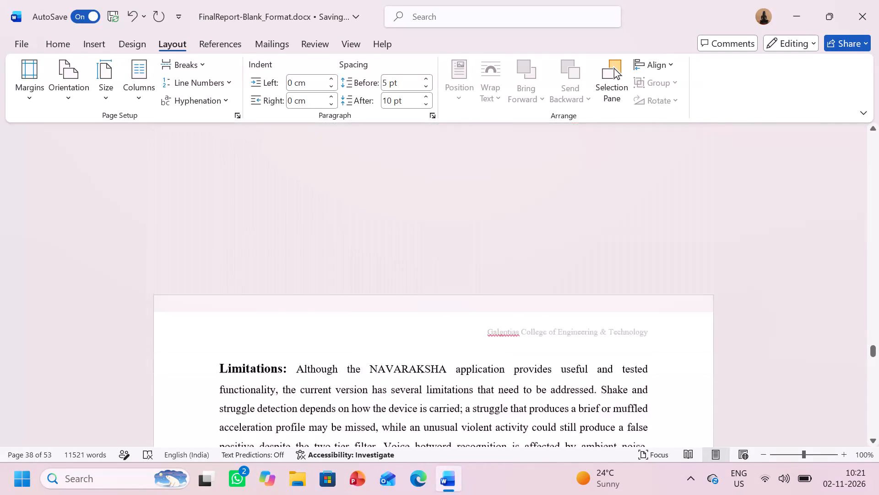
{"action": "scroll", "coordinate": [221, 421], "scroll_direction": "down", "scroll_amount": 18}
{"action": "scroll", "coordinate": [221, 421], "scroll_direction": "down", "scroll_amount": 4}
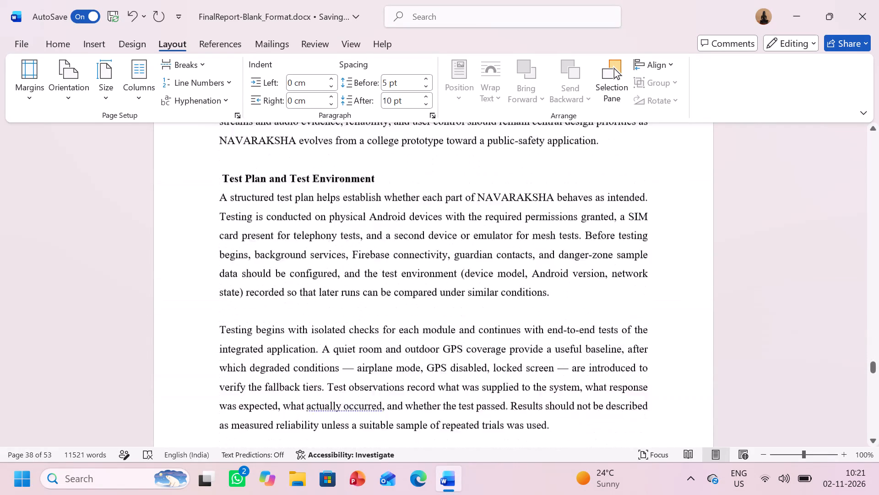
{"action": "scroll", "coordinate": [221, 421], "scroll_direction": "down", "scroll_amount": 14}
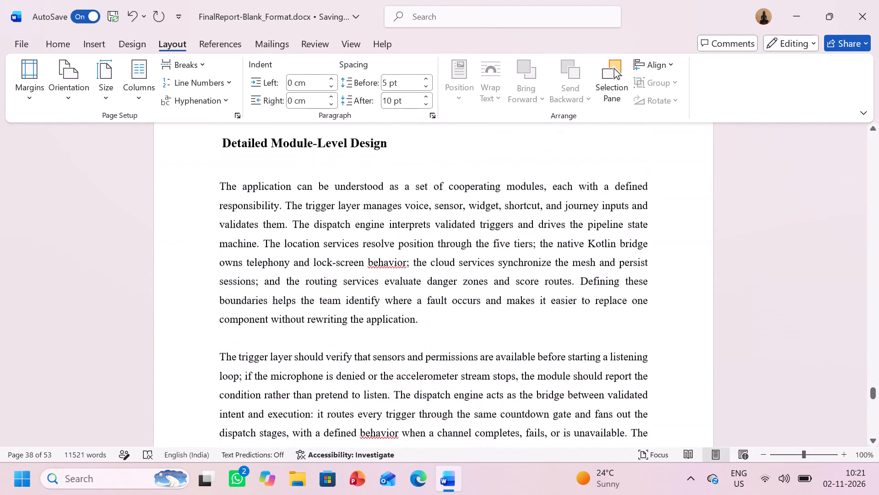
Remove the blank line between the "Planned Enhancements and Evaluation" heading and its first paragraph on page 46.
{"action": "scroll", "coordinate": [221, 421], "scroll_direction": "up", "scroll_amount": 4}
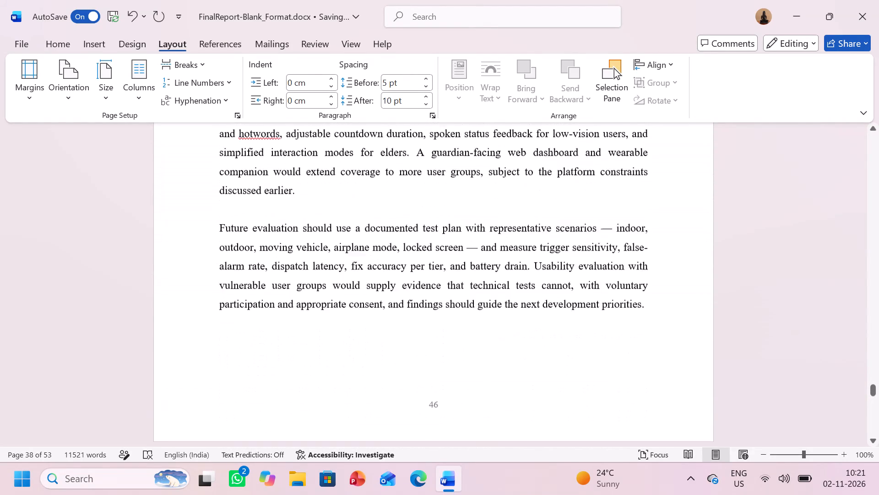
{"action": "scroll", "coordinate": [221, 421], "scroll_direction": "up", "scroll_amount": 6}
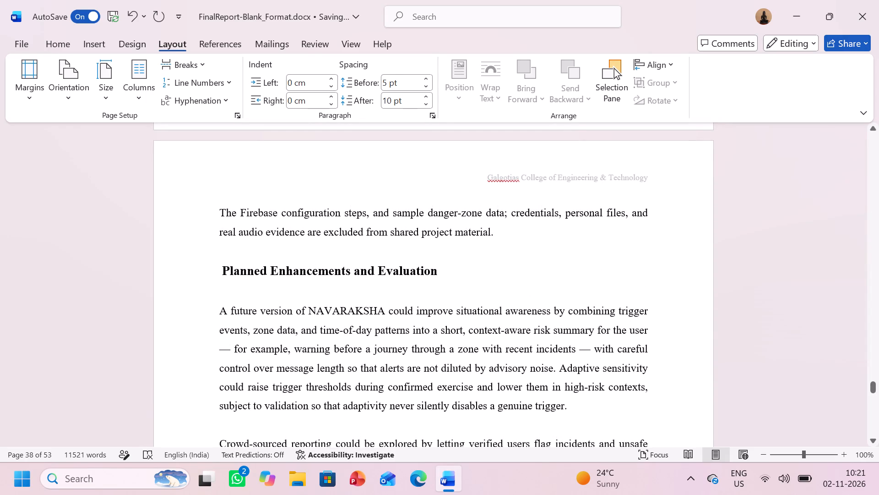
{"action": "left_click", "coordinate": [221, 306]}
{"action": "key", "text": "BackSpace"}
Insert a blank line before the "Detailed Module-Level Design" heading to push it from page 46 onto page 47.
{"action": "scroll", "coordinate": [221, 306], "scroll_direction": "down", "scroll_amount": 1}
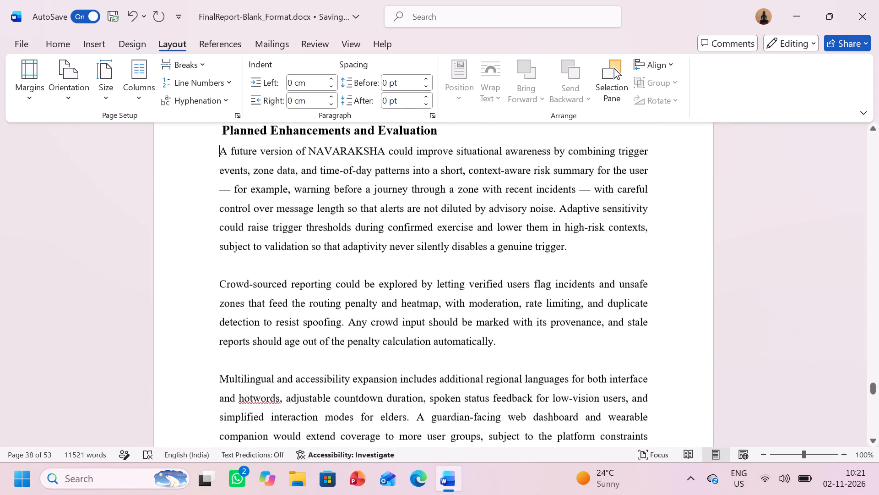
{"action": "scroll", "coordinate": [221, 306], "scroll_direction": "down", "scroll_amount": 2}
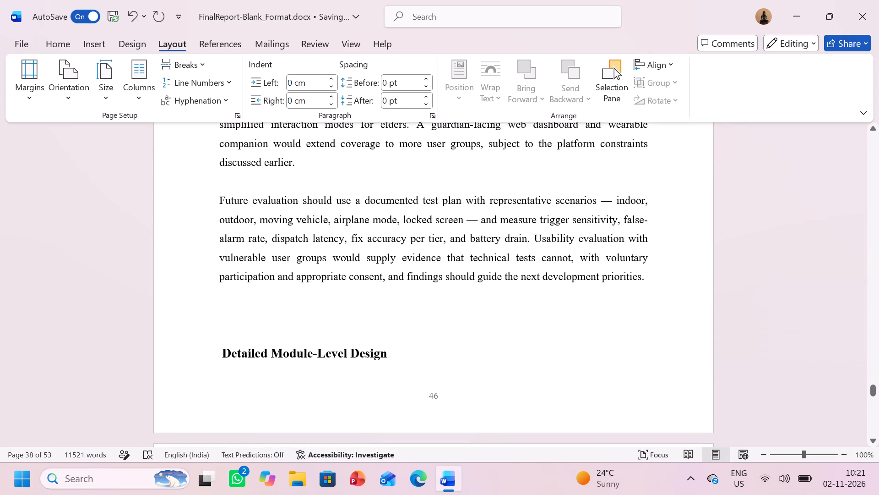
{"action": "left_click", "coordinate": [220, 353]}
{"action": "key", "text": "Return"}
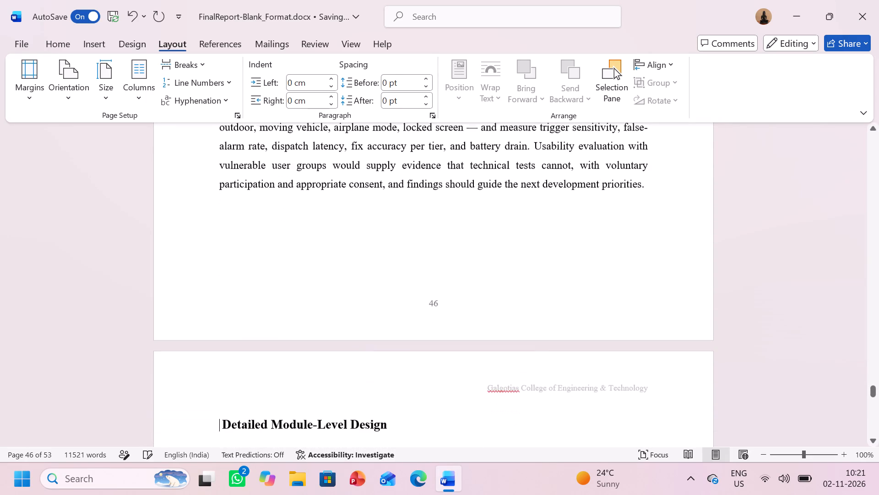
Remove the blank line between the "Detailed Module-Level Design" heading and its first paragraph on page 47.
{"action": "scroll", "coordinate": [220, 353], "scroll_direction": "down", "scroll_amount": 1}
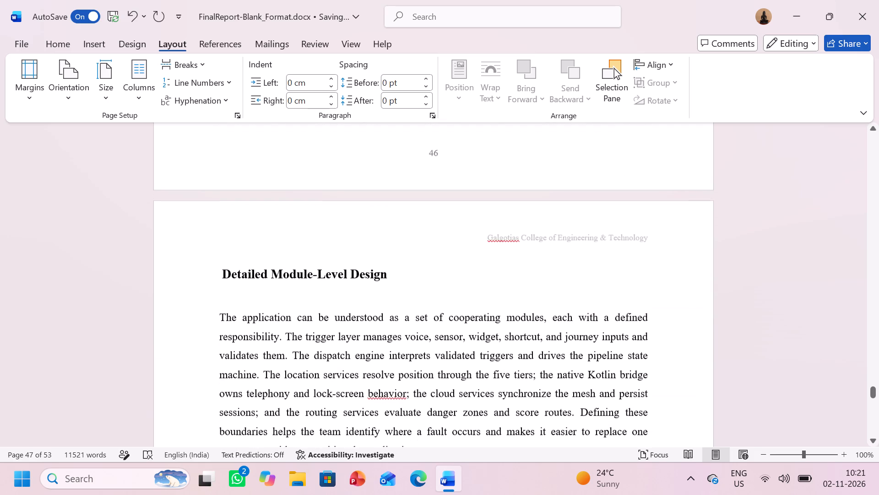
{"action": "left_click", "coordinate": [218, 313]}
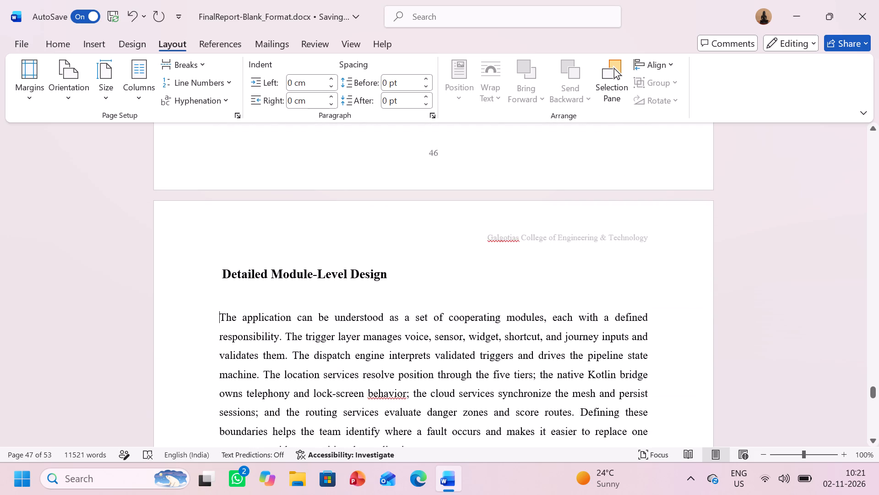
{"action": "key", "text": "BackSpace"}
Insert a blank line before the "Proposed Performance Evaluation Framework" heading to push it from page 47 onto page 48.
{"action": "scroll", "coordinate": [218, 313], "scroll_direction": "down", "scroll_amount": 4}
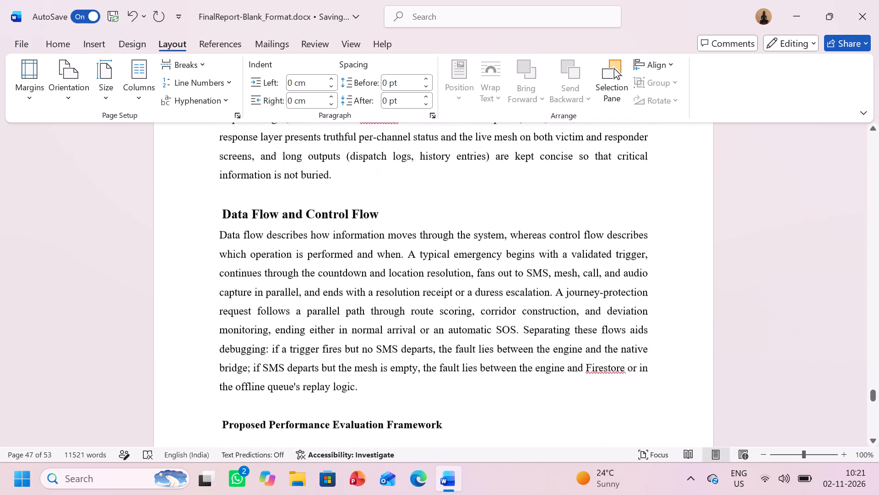
{"action": "scroll", "coordinate": [218, 313], "scroll_direction": "down", "scroll_amount": 1}
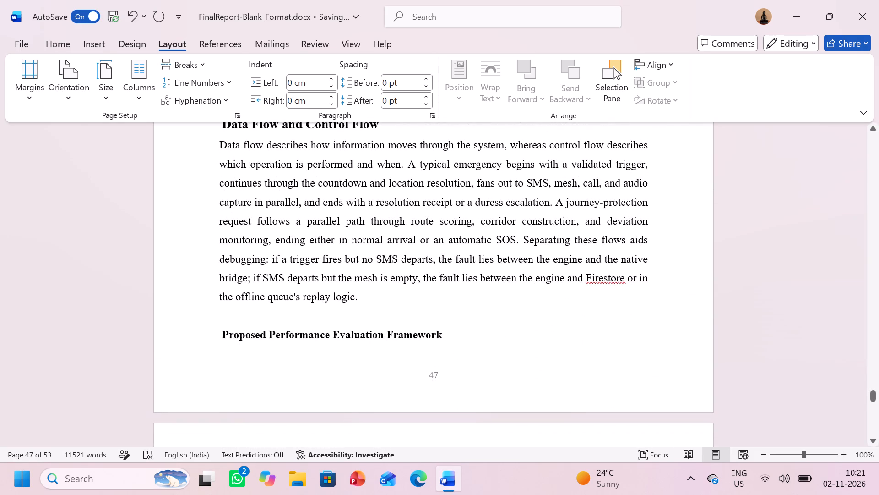
{"action": "left_click", "coordinate": [217, 330]}
{"action": "key", "text": "Return"}
{"action": "scroll", "coordinate": [217, 330], "scroll_direction": "down", "scroll_amount": 1}
{"action": "key", "text": "BackSpace"}
{"action": "key", "text": "Return"}
{"action": "scroll", "coordinate": [217, 330], "scroll_direction": "down", "scroll_amount": 1}
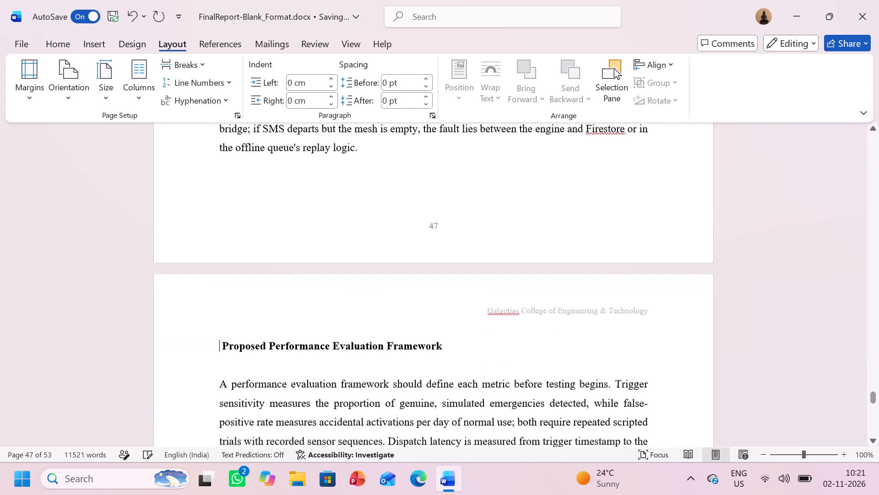
Remove the blank line between the "Proposed Performance Evaluation Framework" heading and its first paragraph on page 48.
{"action": "scroll", "coordinate": [217, 330], "scroll_direction": "down", "scroll_amount": 1}
{"action": "key", "text": "Down"}
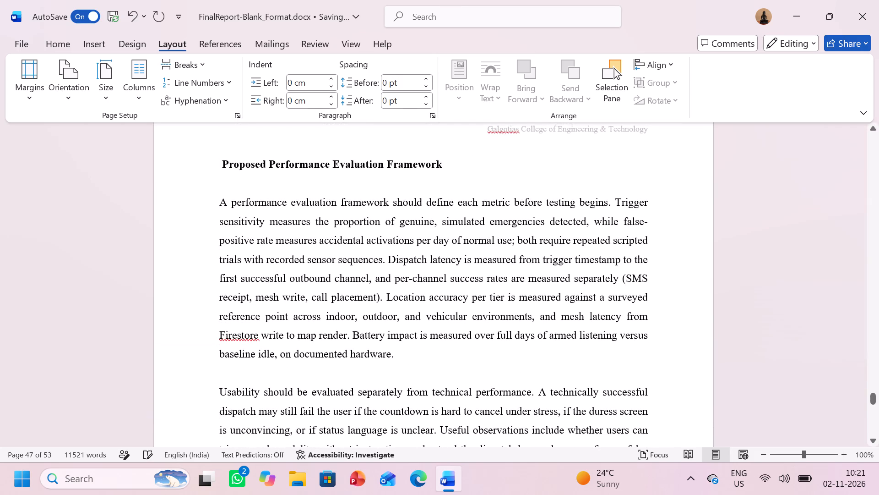
{"action": "key", "text": "BackSpace"}
Remove the blank line between the "Deployment Considerations" heading and its first paragraph on page 48.
{"action": "scroll", "coordinate": [199, 314], "scroll_direction": "down", "scroll_amount": 3}
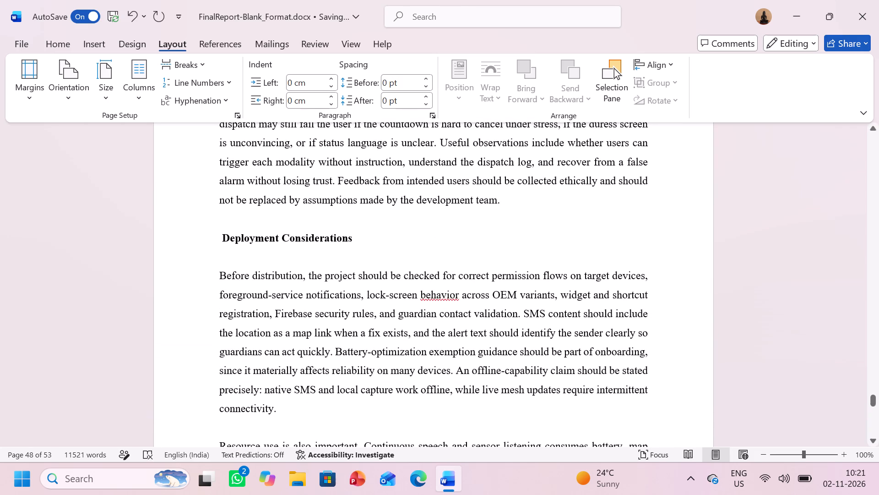
{"action": "left_click", "coordinate": [207, 257]}
{"action": "key", "text": "BackSpace"}
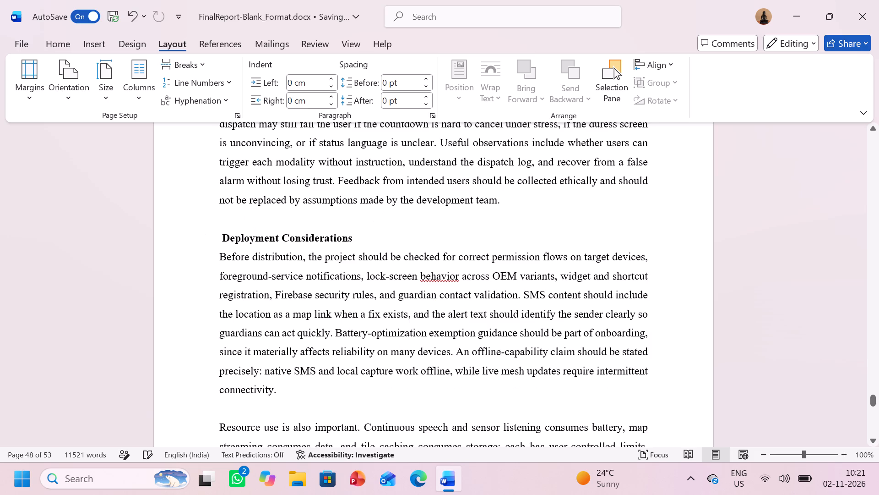
Split the "Resource use is also important" paragraph before "Trade-offs such as lowering" so that sentence starts page 49.
{"action": "scroll", "coordinate": [207, 257], "scroll_direction": "down", "scroll_amount": 2}
{"action": "scroll", "coordinate": [207, 257], "scroll_direction": "up", "scroll_amount": 1}
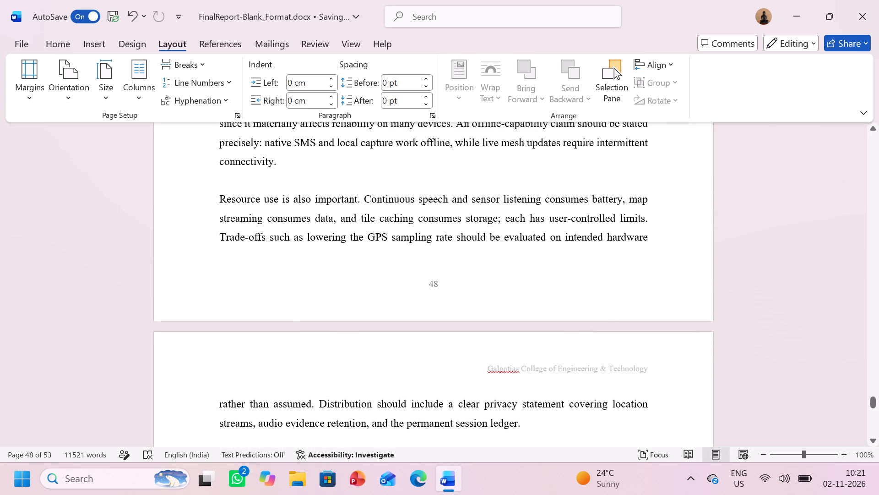
{"action": "left_click", "coordinate": [217, 235]}
{"action": "key", "text": "Return"}
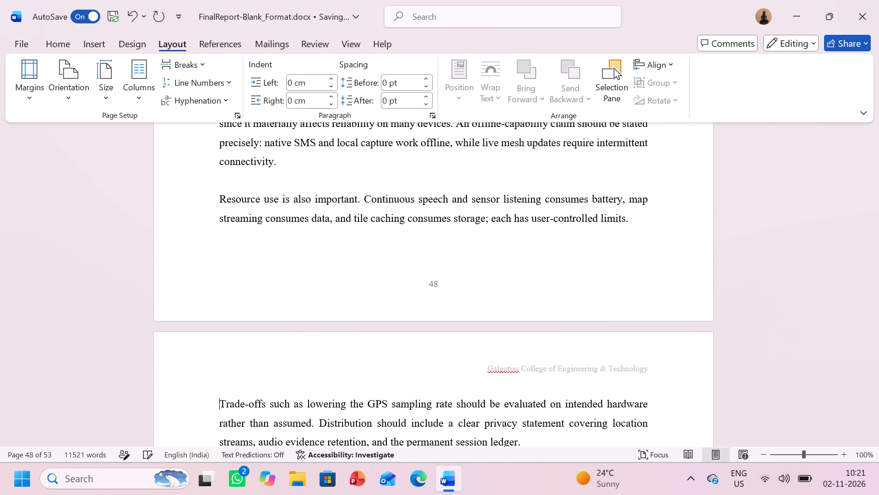
Remove the blank line between the "Documentation and User Guidance" heading and its first paragraph on page 49.
{"action": "scroll", "coordinate": [217, 235], "scroll_direction": "down", "scroll_amount": 1}
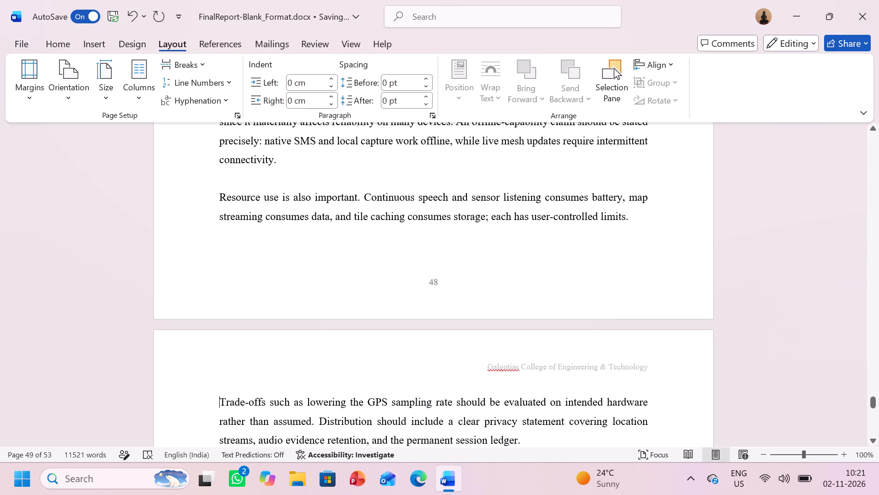
{"action": "scroll", "coordinate": [275, 209], "scroll_direction": "down", "scroll_amount": 2}
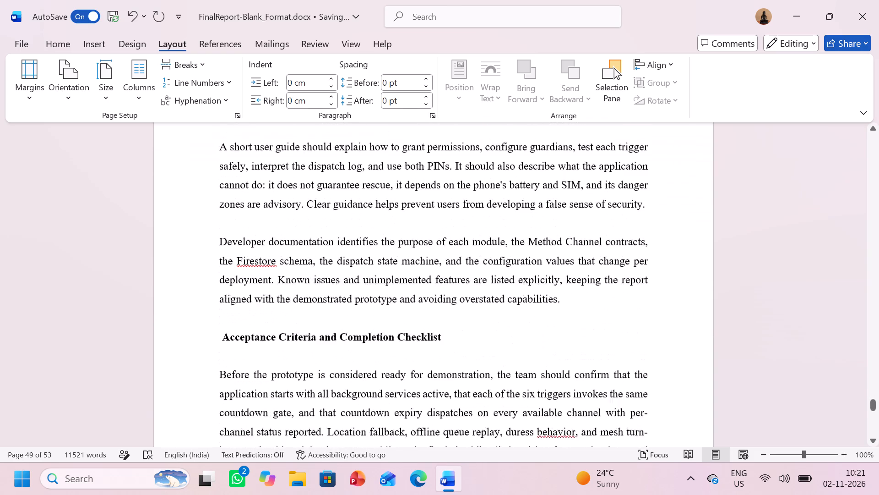
{"action": "scroll", "coordinate": [275, 209], "scroll_direction": "down", "scroll_amount": 3}
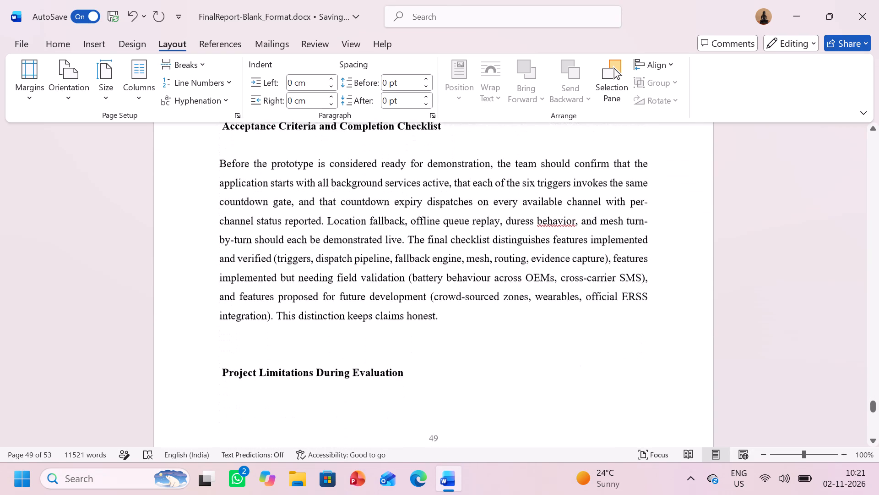
{"action": "scroll", "coordinate": [275, 209], "scroll_direction": "down", "scroll_amount": 1}
{"action": "scroll", "coordinate": [275, 209], "scroll_direction": "up", "scroll_amount": 2}
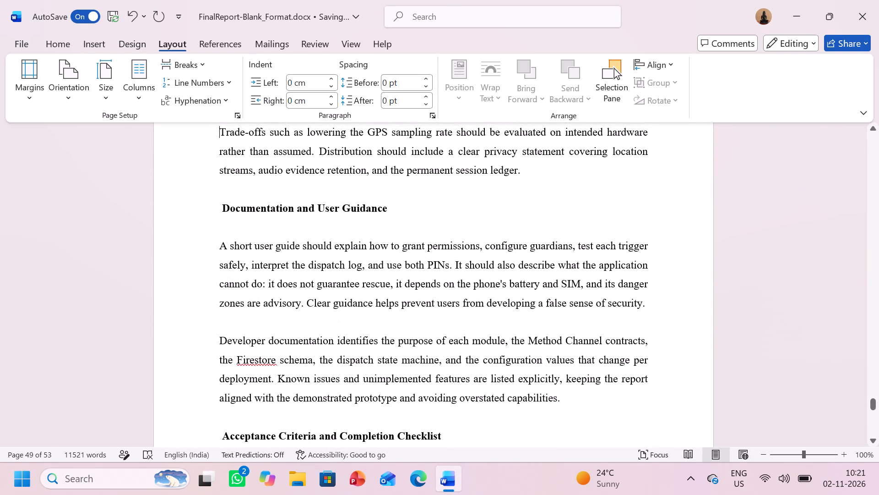
{"action": "left_click", "coordinate": [222, 245]}
{"action": "key", "text": "BackSpace"}
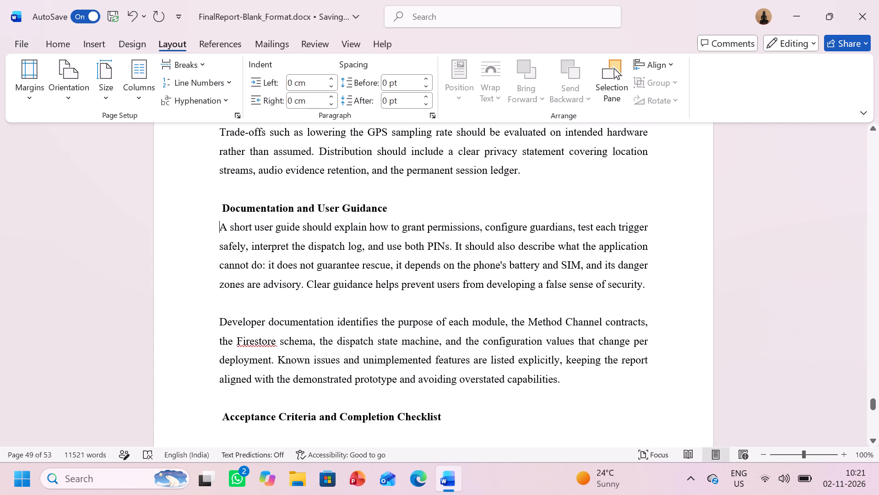
Remove the blank line between the "Acceptance Criteria and Completion Checklist" heading and its paragraph on page 49.
{"action": "scroll", "coordinate": [222, 411], "scroll_direction": "down", "scroll_amount": 1}
{"action": "scroll", "coordinate": [211, 293], "scroll_direction": "down", "scroll_amount": 1}
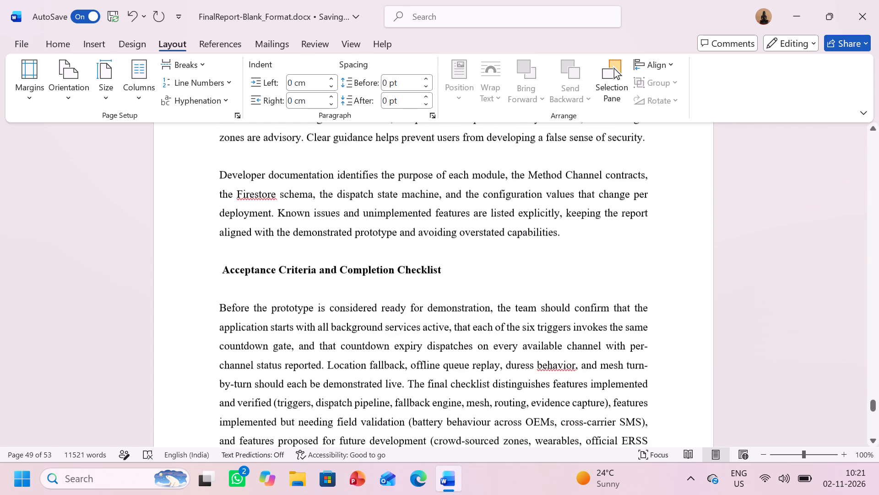
{"action": "scroll", "coordinate": [211, 293], "scroll_direction": "down", "scroll_amount": 1}
{"action": "left_click", "coordinate": [216, 293]}
{"action": "key", "text": "BackSpace"}
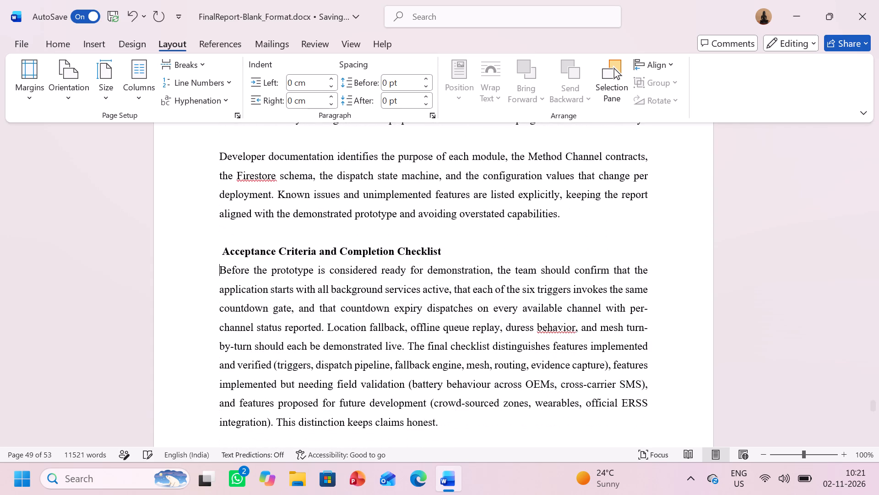
Split the "Project Limitations During Evaluation" paragraph before "A handful of scenarios" so that sentence starts page 50.
{"action": "scroll", "coordinate": [216, 293], "scroll_direction": "down", "scroll_amount": 4}
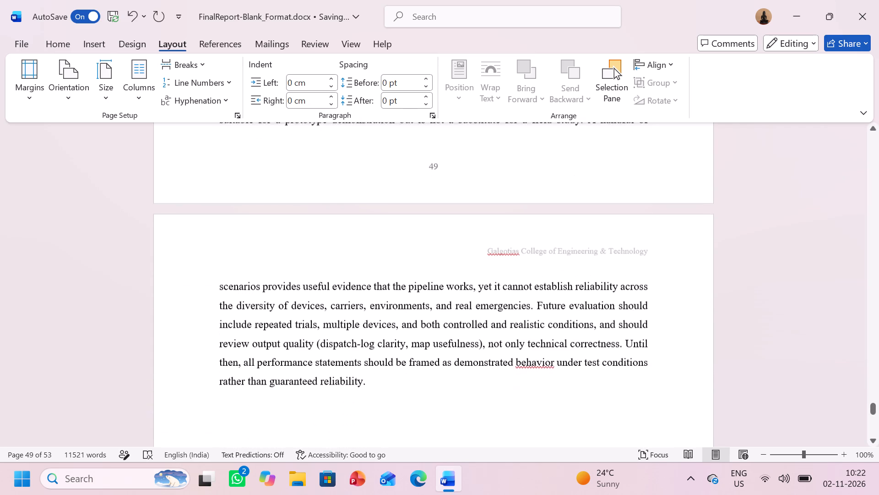
{"action": "scroll", "coordinate": [214, 286], "scroll_direction": "down", "scroll_amount": 1}
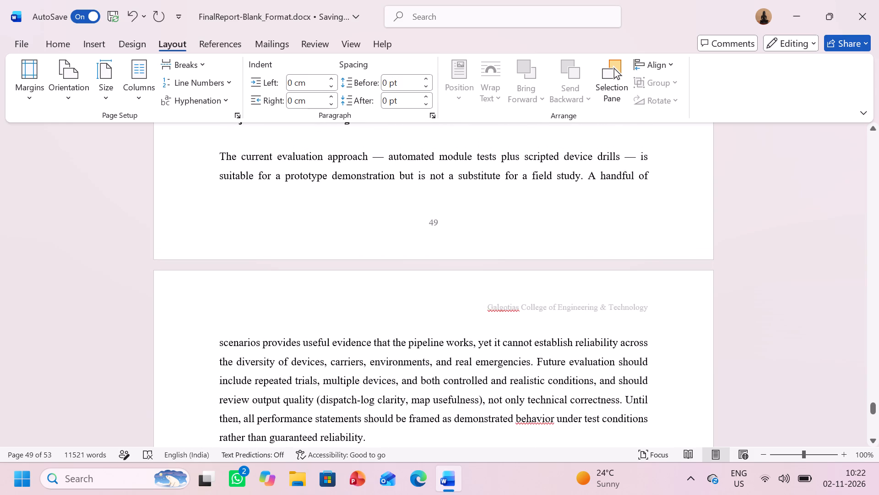
{"action": "left_click", "coordinate": [587, 175]}
{"action": "key", "text": "Return"}
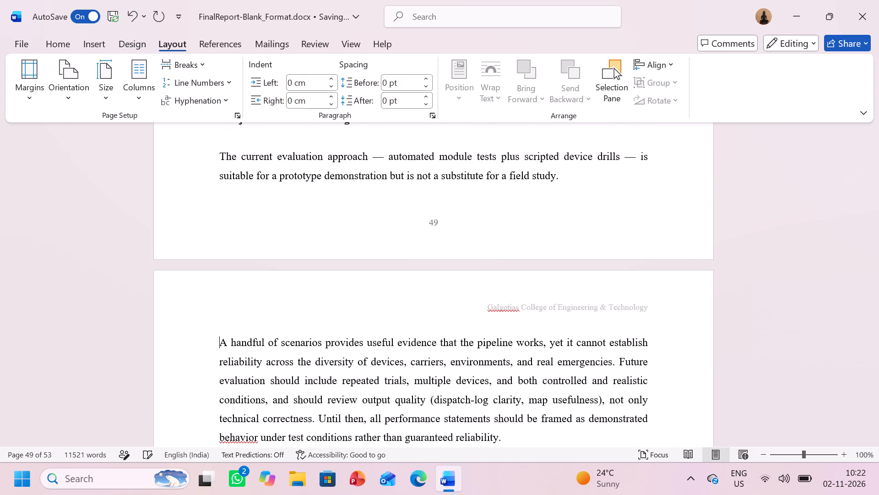
Remove the blank line between the "Project Limitations During Evaluation" heading and its first paragraph.
{"action": "scroll", "coordinate": [587, 175], "scroll_direction": "up", "scroll_amount": 2}
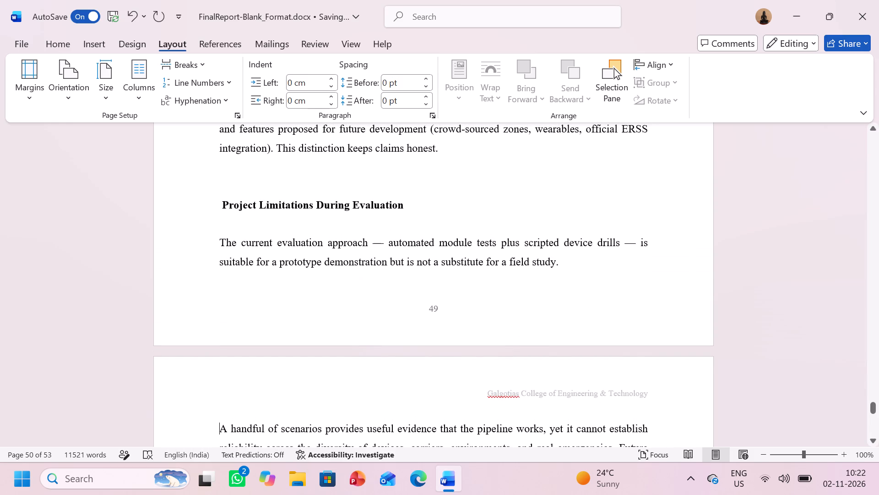
{"action": "left_click", "coordinate": [221, 241]}
{"action": "key", "text": "BackSpace"}
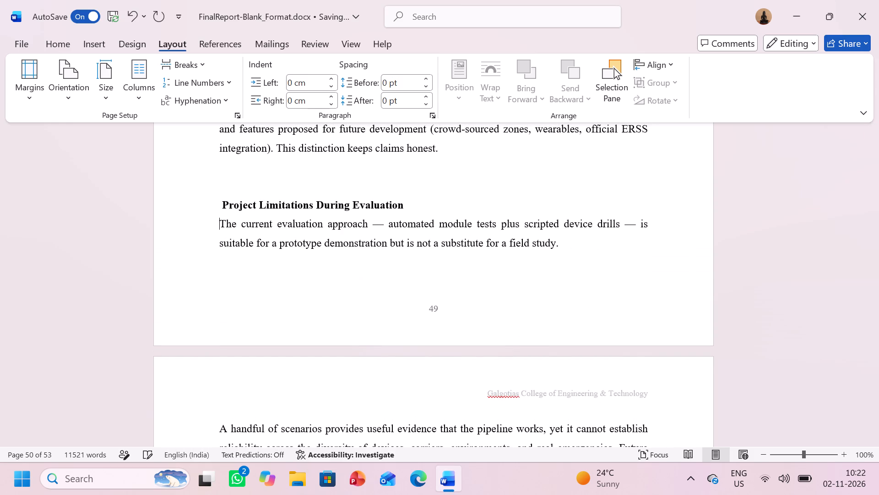
Insert four blank lines before the "Project Limitations During Evaluation" heading to push the section from page 49 onto page 50.
{"action": "scroll", "coordinate": [268, 217], "scroll_direction": "down", "scroll_amount": 1}
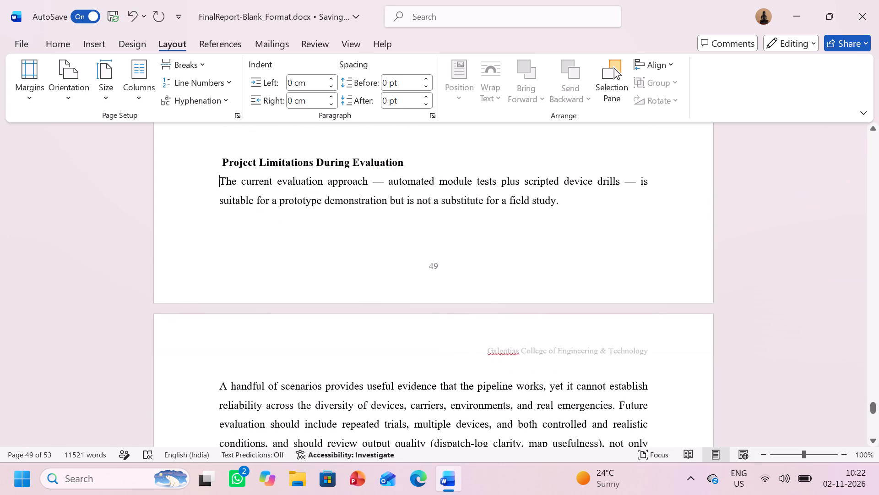
{"action": "scroll", "coordinate": [268, 217], "scroll_direction": "up", "scroll_amount": 2}
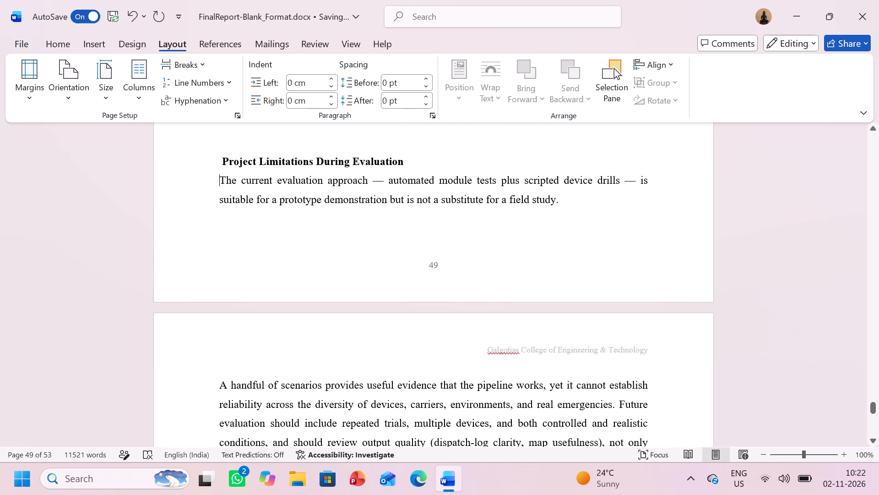
{"action": "left_click", "coordinate": [221, 156]}
{"action": "key", "text": "Return"}
{"action": "key", "text": "Return"}
{"action": "key", "text": "Return"}
{"action": "key", "text": "Return"}
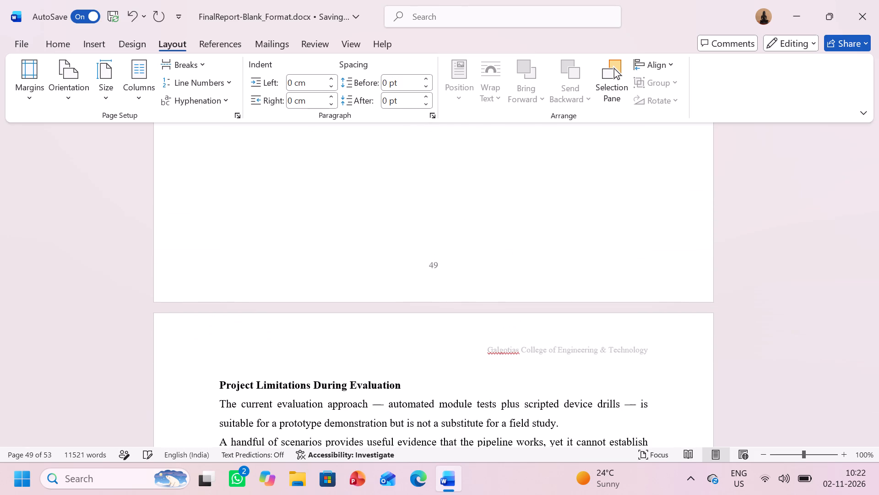
Insert a blank line before the "REFERENCES" heading to push it from page 50 onto page 51 with its list.
{"action": "scroll", "coordinate": [221, 156], "scroll_direction": "down", "scroll_amount": 4}
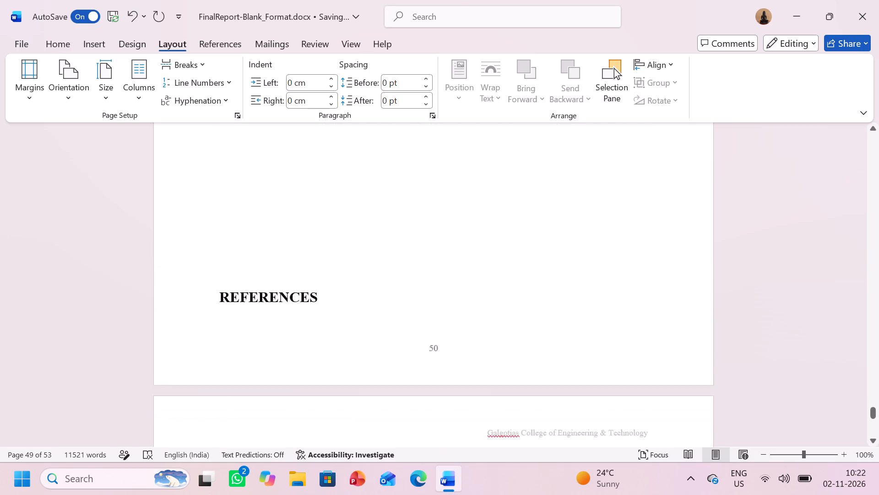
{"action": "scroll", "coordinate": [221, 156], "scroll_direction": "down", "scroll_amount": 1}
{"action": "left_click", "coordinate": [215, 258]}
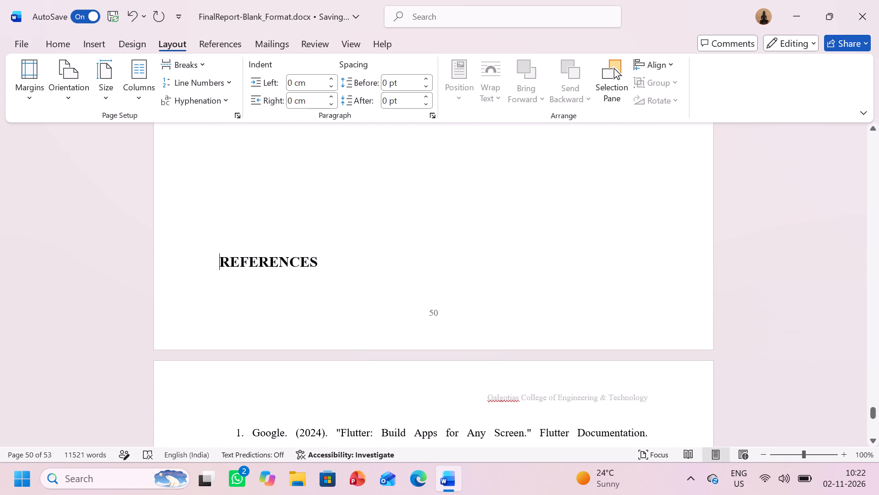
{"action": "key", "text": "Return"}
{"action": "scroll", "coordinate": [229, 365], "scroll_direction": "down", "scroll_amount": 1}
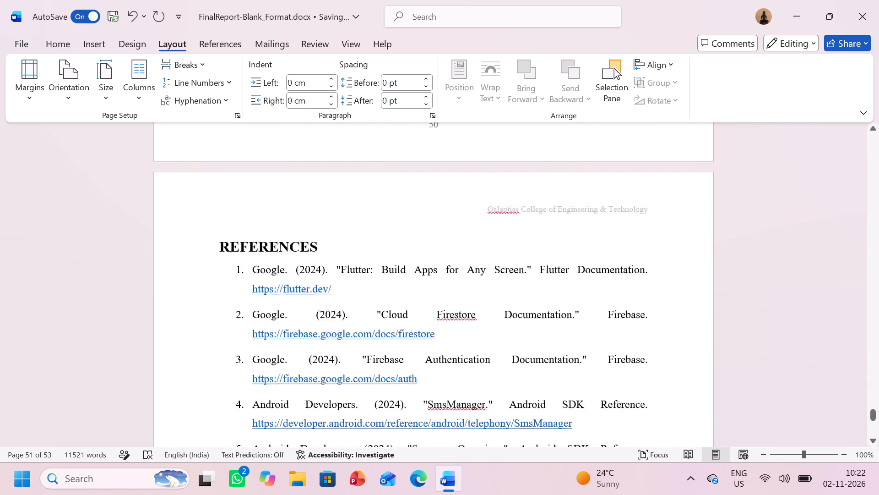
In the Table of Contents, set the Conclusion and Future Scope page range to 37-53 and the References page to 51.
{"action": "scroll", "coordinate": [229, 365], "scroll_direction": "down", "scroll_amount": 11}
{"action": "scroll", "coordinate": [229, 365], "scroll_direction": "up", "scroll_amount": 7}
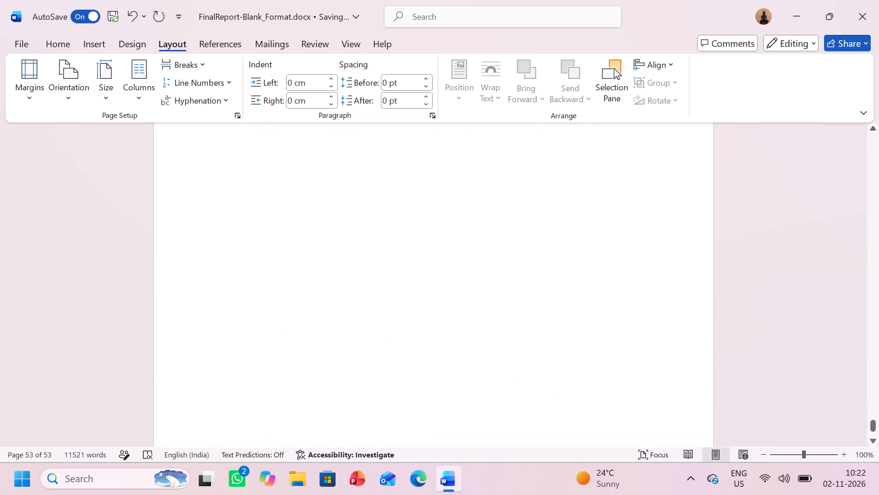
{"action": "scroll", "coordinate": [229, 365], "scroll_direction": "up", "scroll_amount": 2}
{"action": "scroll", "coordinate": [229, 365], "scroll_direction": "up", "scroll_amount": 20}
{"action": "scroll", "coordinate": [229, 365], "scroll_direction": "up", "scroll_amount": 20}
{"action": "scroll", "coordinate": [229, 365], "scroll_direction": "up", "scroll_amount": 20}
{"action": "scroll", "coordinate": [385, 356], "scroll_direction": "down", "scroll_amount": 3}
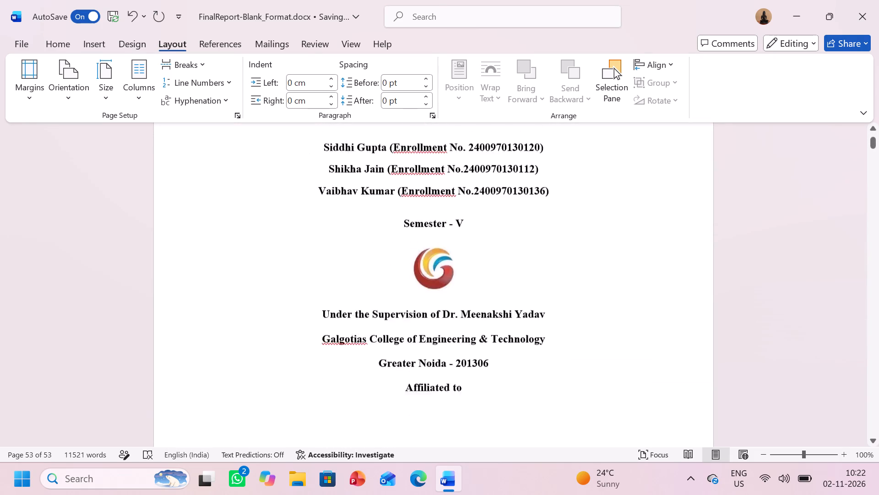
{"action": "scroll", "coordinate": [385, 356], "scroll_direction": "down", "scroll_amount": 7}
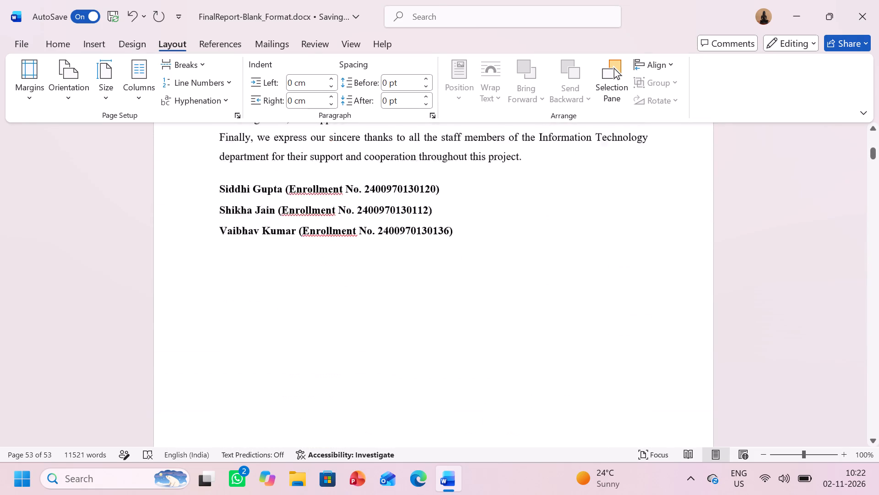
{"action": "scroll", "coordinate": [385, 356], "scroll_direction": "down", "scroll_amount": 1}
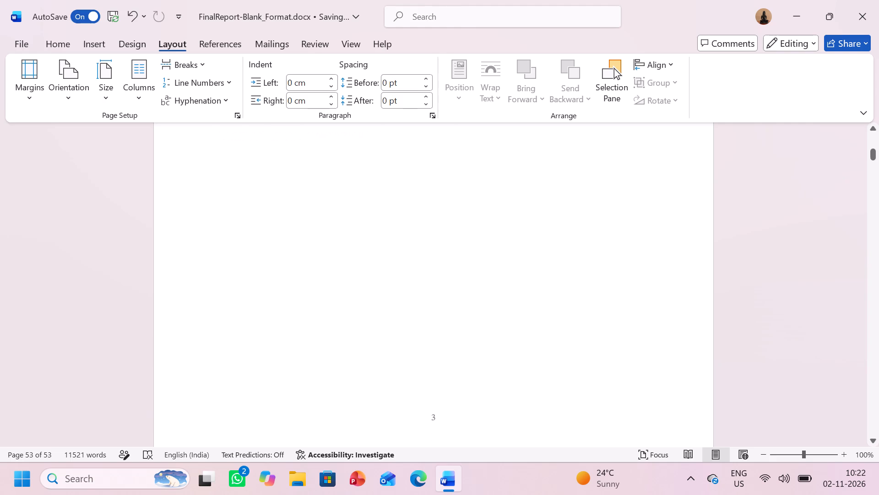
{"action": "scroll", "coordinate": [403, 358], "scroll_direction": "down", "scroll_amount": 1}
{"action": "scroll", "coordinate": [403, 358], "scroll_direction": "up", "scroll_amount": 1, "text": "ctrl"}
{"action": "scroll", "coordinate": [403, 358], "scroll_direction": "down", "scroll_amount": 2, "text": "ctrl"}
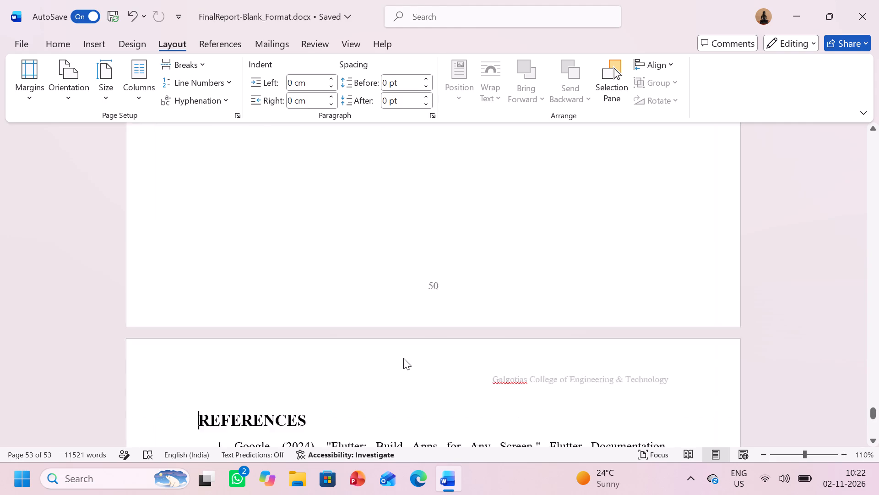
{"action": "scroll", "coordinate": [403, 358], "scroll_direction": "down", "scroll_amount": 2, "text": "ctrl"}
{"action": "scroll", "coordinate": [403, 358], "scroll_direction": "down", "scroll_amount": 1}
{"action": "scroll", "coordinate": [403, 358], "scroll_direction": "up", "scroll_amount": 8}
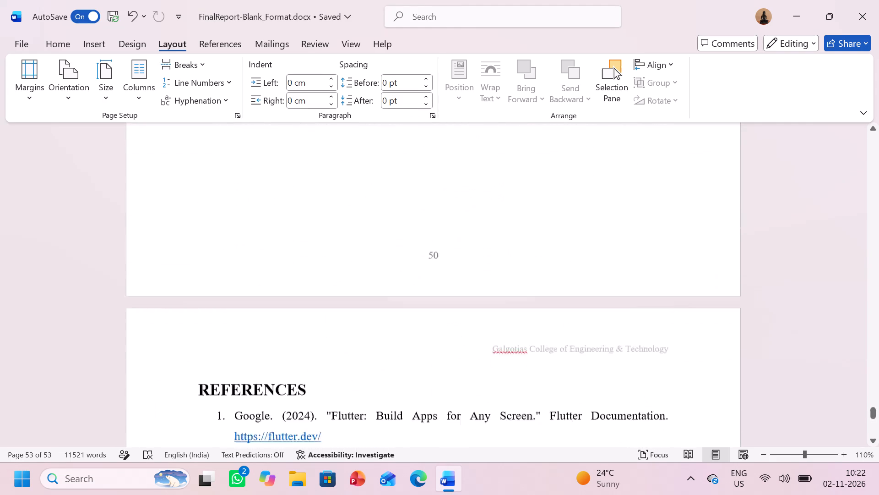
{"action": "scroll", "coordinate": [403, 358], "scroll_direction": "up", "scroll_amount": 20}
{"action": "scroll", "coordinate": [403, 358], "scroll_direction": "up", "scroll_amount": 5}
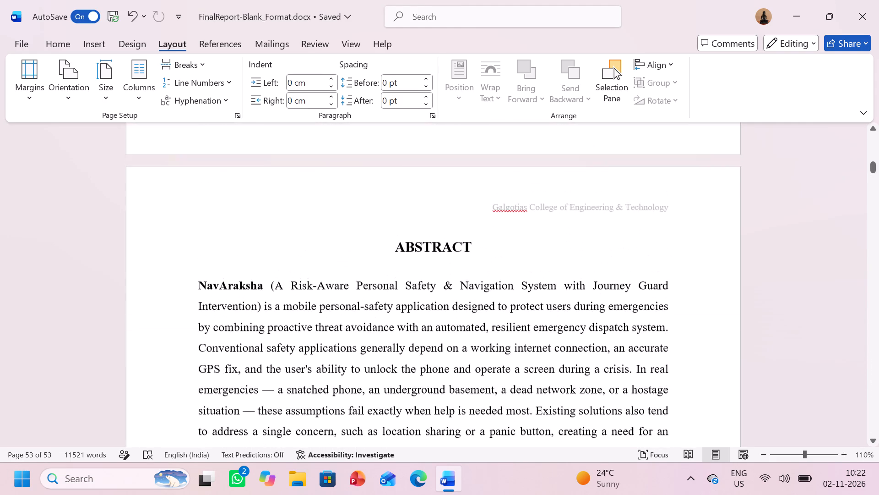
{"action": "scroll", "coordinate": [414, 342], "scroll_direction": "up", "scroll_amount": 4}
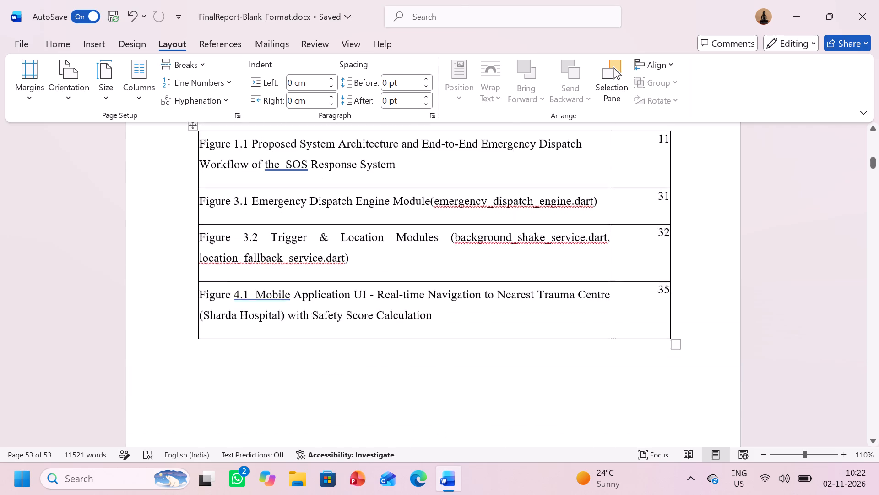
{"action": "scroll", "coordinate": [414, 342], "scroll_direction": "up", "scroll_amount": 4}
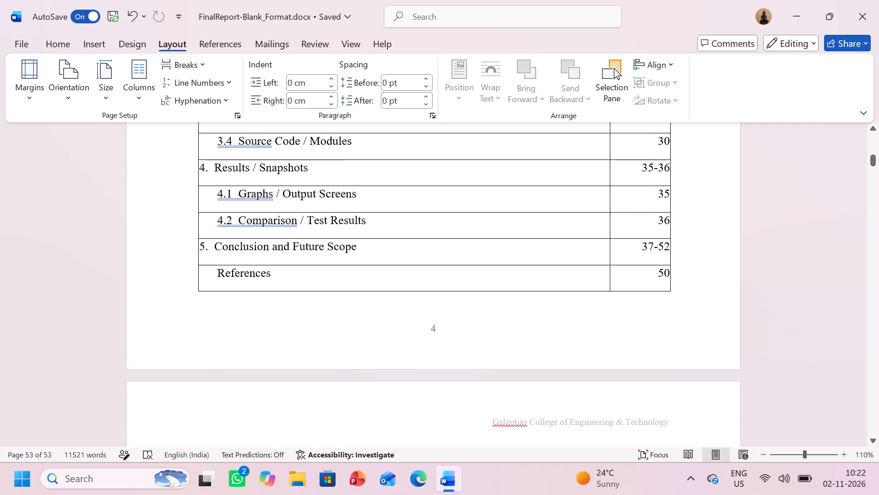
{"action": "left_click", "coordinate": [668, 243]}
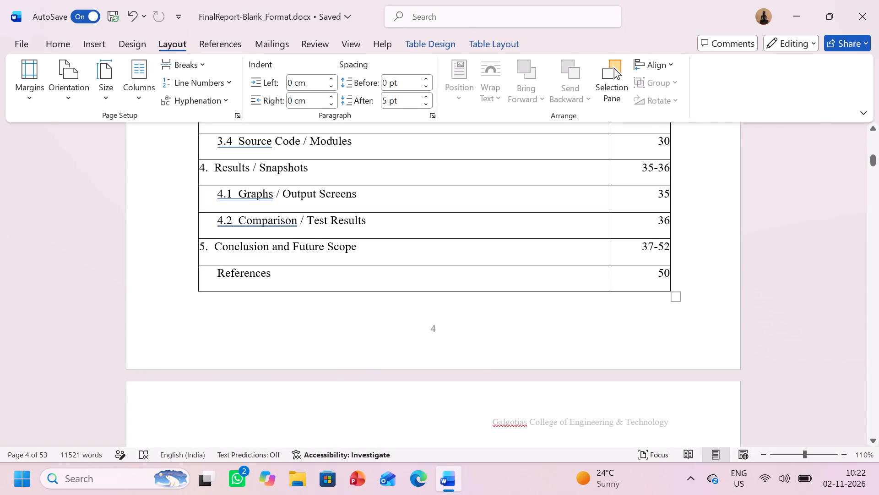
{"action": "key", "text": "BackSpace"}
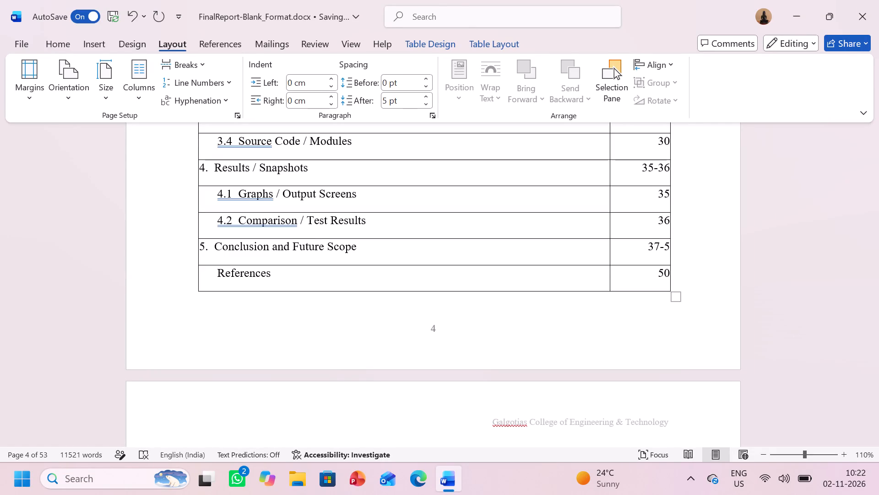
{"action": "key", "text": "3"}
{"action": "key", "text": "Down"}
{"action": "key", "text": "BackSpace"}
{"action": "key", "text": "1"}
Review the whole report from the cover page through the last references page, checking page layout, heading placement and spacing.
{"action": "scroll", "coordinate": [668, 243], "scroll_direction": "up", "scroll_amount": 1}
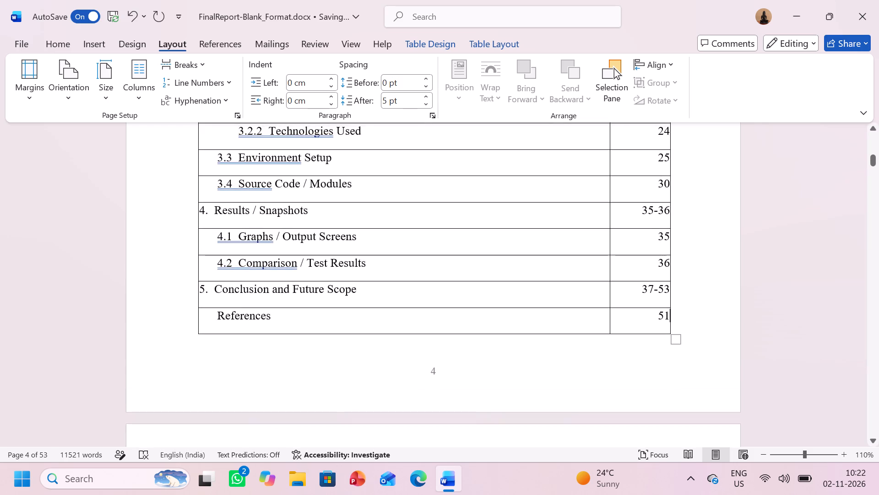
{"action": "scroll", "coordinate": [668, 243], "scroll_direction": "up", "scroll_amount": 2}
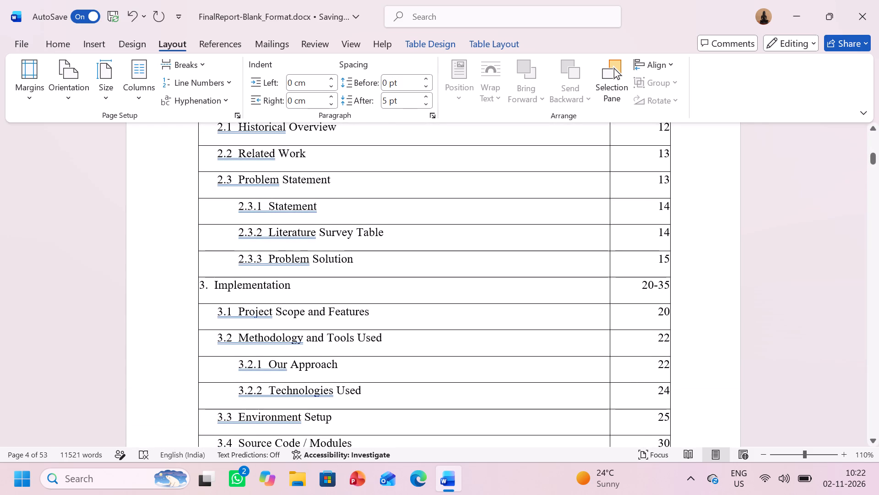
{"action": "scroll", "coordinate": [605, 243], "scroll_direction": "down", "scroll_amount": 1}
{"action": "scroll", "coordinate": [605, 243], "scroll_direction": "up", "scroll_amount": 20}
{"action": "scroll", "coordinate": [605, 243], "scroll_direction": "up", "scroll_amount": 8}
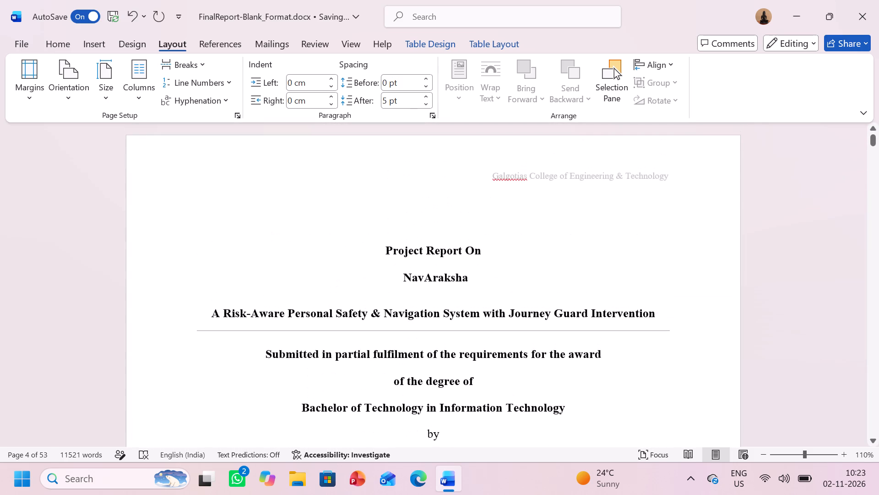
{"action": "scroll", "coordinate": [605, 243], "scroll_direction": "down", "scroll_amount": 4, "text": "ctrl"}
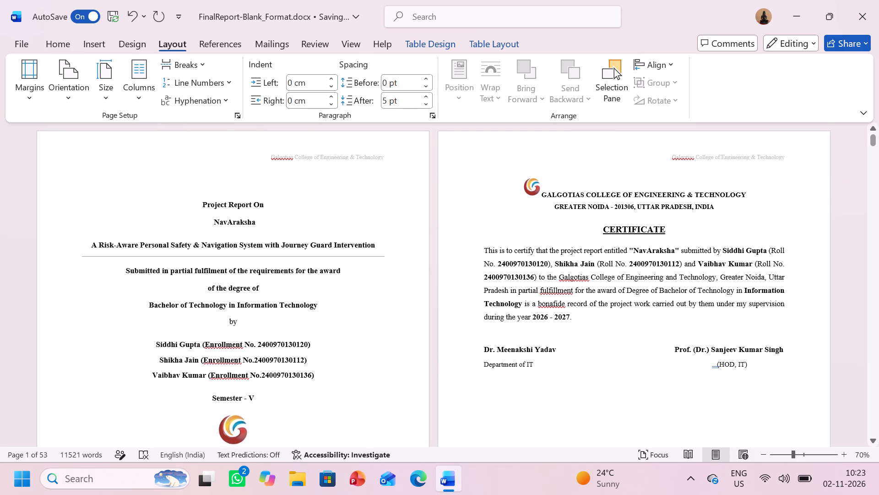
{"action": "scroll", "coordinate": [181, 218], "scroll_direction": "down", "scroll_amount": 6}
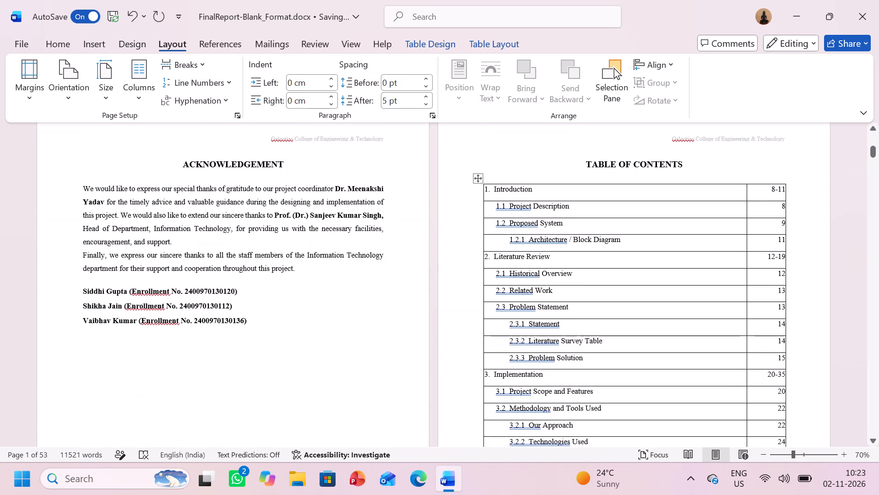
{"action": "scroll", "coordinate": [181, 218], "scroll_direction": "down", "scroll_amount": 6}
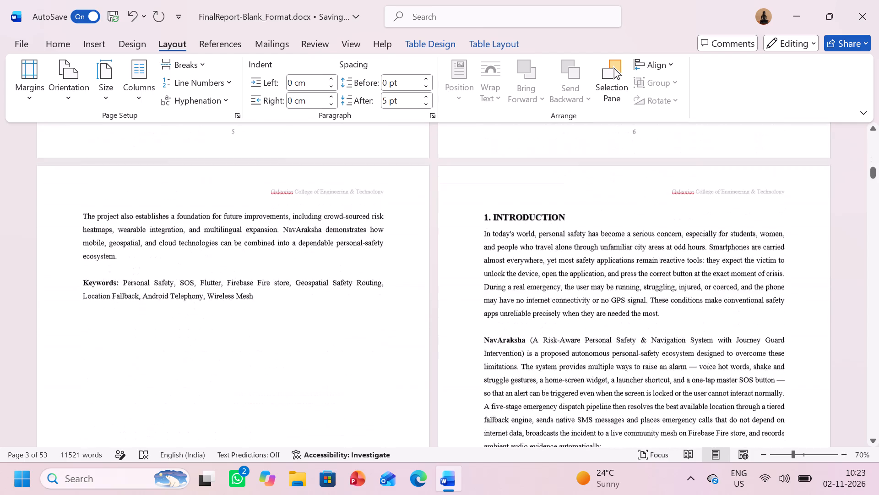
{"action": "scroll", "coordinate": [181, 218], "scroll_direction": "down", "scroll_amount": 6}
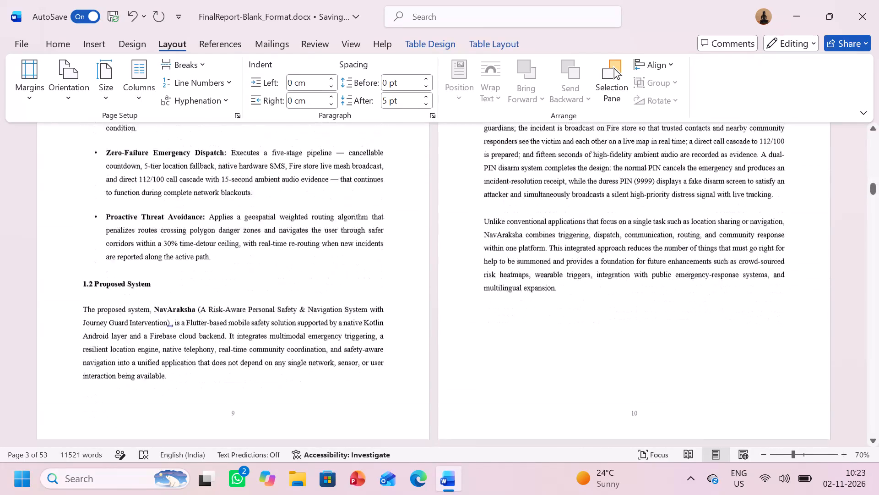
{"action": "scroll", "coordinate": [181, 218], "scroll_direction": "down", "scroll_amount": 4}
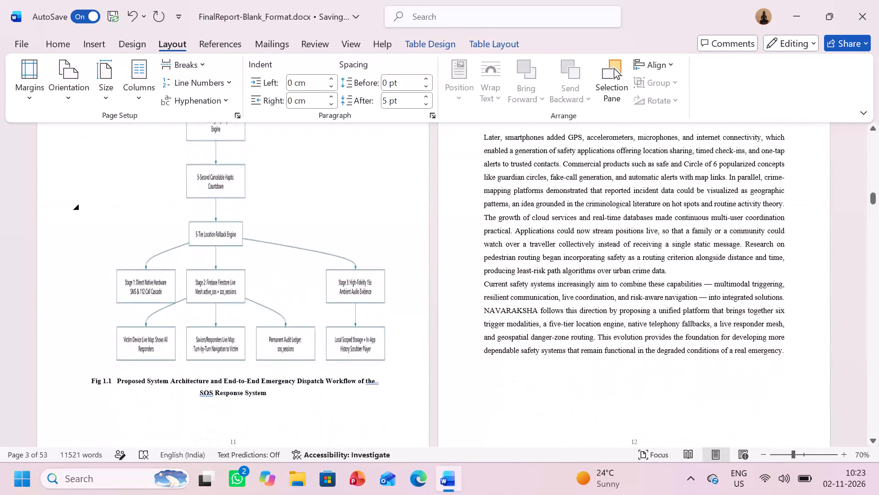
{"action": "scroll", "coordinate": [181, 218], "scroll_direction": "down", "scroll_amount": 4}
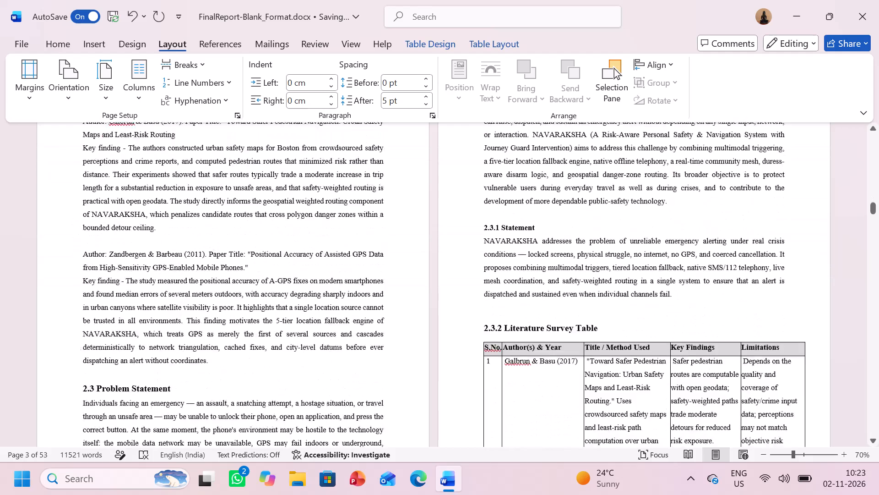
{"action": "scroll", "coordinate": [181, 218], "scroll_direction": "down", "scroll_amount": 5}
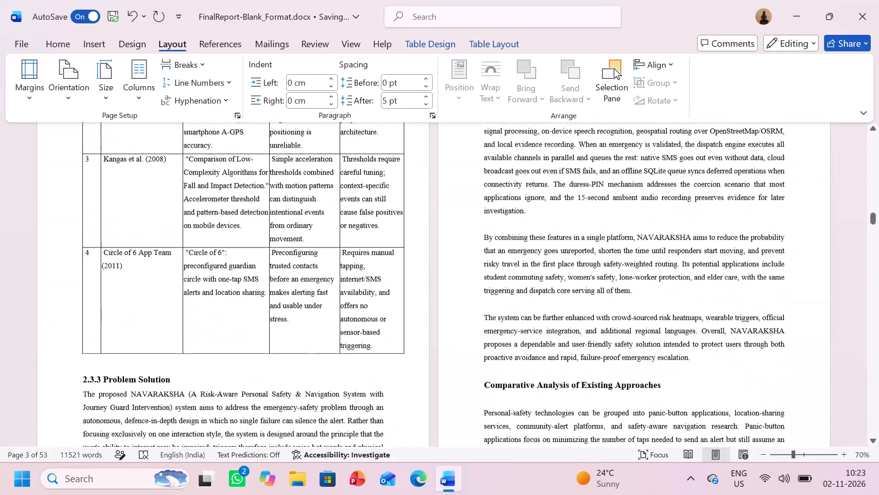
{"action": "scroll", "coordinate": [181, 218], "scroll_direction": "down", "scroll_amount": 7}
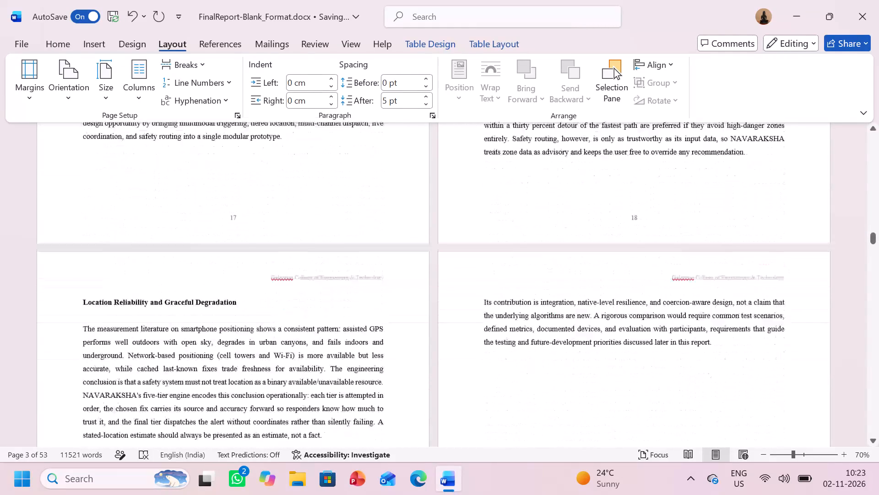
{"action": "scroll", "coordinate": [181, 218], "scroll_direction": "down", "scroll_amount": 10}
{"action": "scroll", "coordinate": [181, 218], "scroll_direction": "up", "scroll_amount": 1, "text": "ctrl"}
{"action": "scroll", "coordinate": [181, 218], "scroll_direction": "down", "scroll_amount": 1, "text": "ctrl"}
{"action": "scroll", "coordinate": [181, 218], "scroll_direction": "down", "scroll_amount": 3}
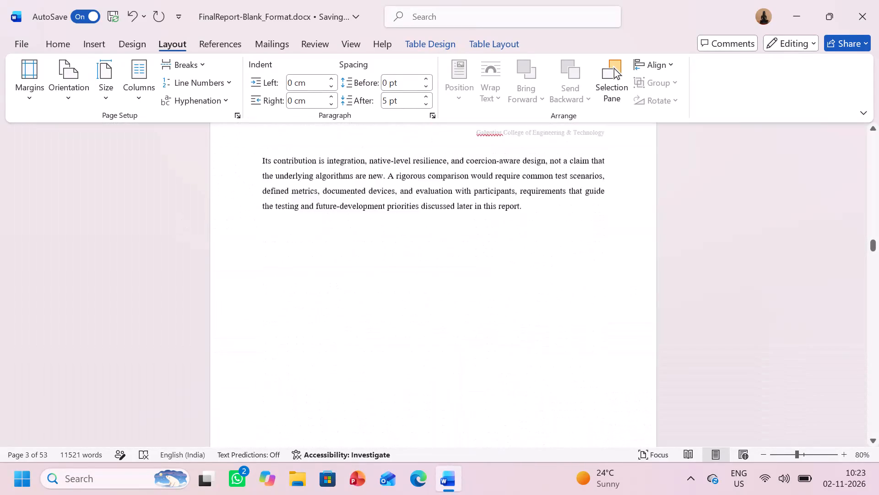
{"action": "scroll", "coordinate": [181, 218], "scroll_direction": "down", "scroll_amount": 10}
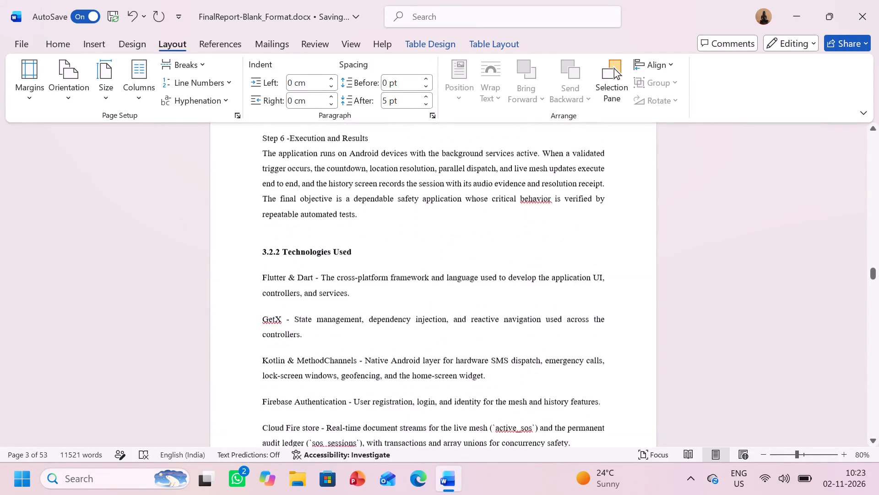
{"action": "scroll", "coordinate": [181, 218], "scroll_direction": "down", "scroll_amount": 11}
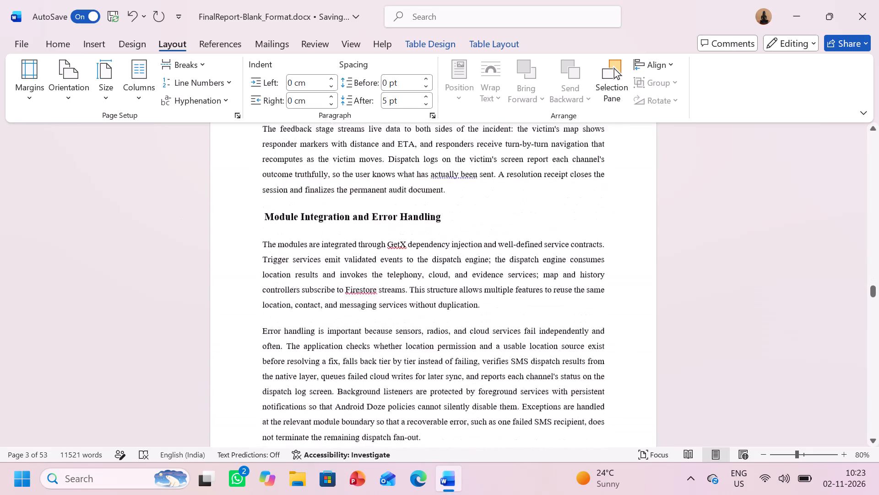
{"action": "scroll", "coordinate": [181, 218], "scroll_direction": "down", "scroll_amount": 20}
{"action": "scroll", "coordinate": [181, 218], "scroll_direction": "down", "scroll_amount": 6}
{"action": "scroll", "coordinate": [18, 42], "scroll_direction": "down", "scroll_amount": 20}
{"action": "scroll", "coordinate": [18, 42], "scroll_direction": "down", "scroll_amount": 20}
{"action": "scroll", "coordinate": [18, 42], "scroll_direction": "down", "scroll_amount": 20}
Print the entire report with Microsoft Print to PDF into the Documents folder, naming the file "NavAraksha report 007 IT - B".
{"action": "left_click", "coordinate": [19, 43]}
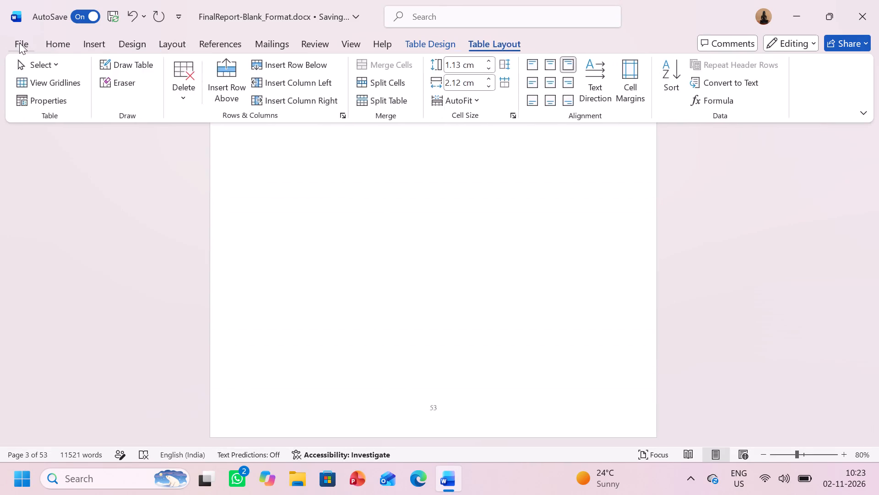
{"action": "left_click", "coordinate": [37, 253]}
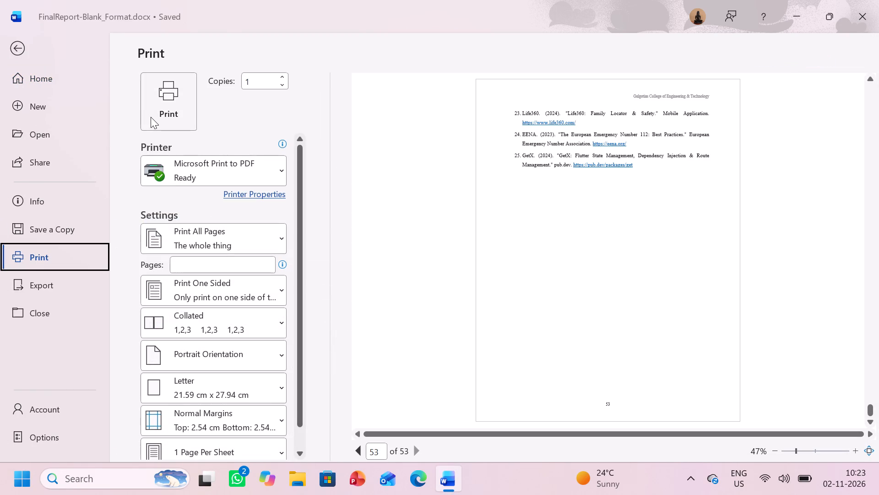
{"action": "left_click", "coordinate": [158, 116]}
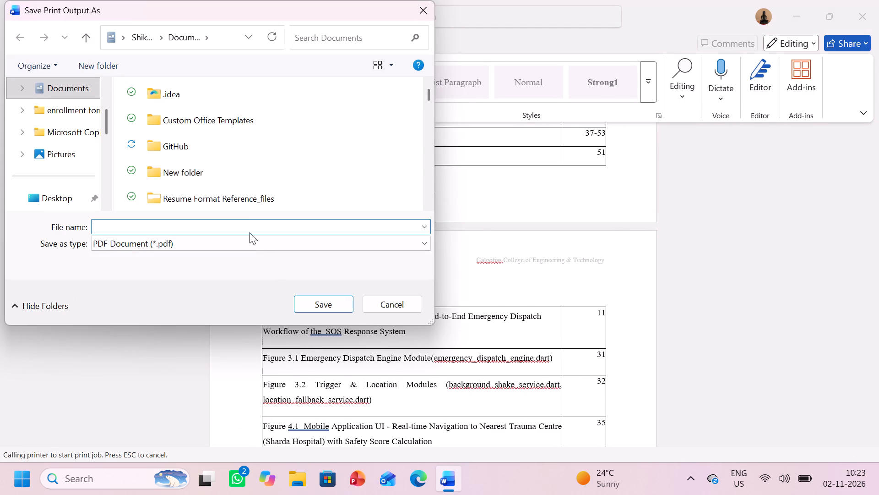
{"action": "key", "text": "n"}
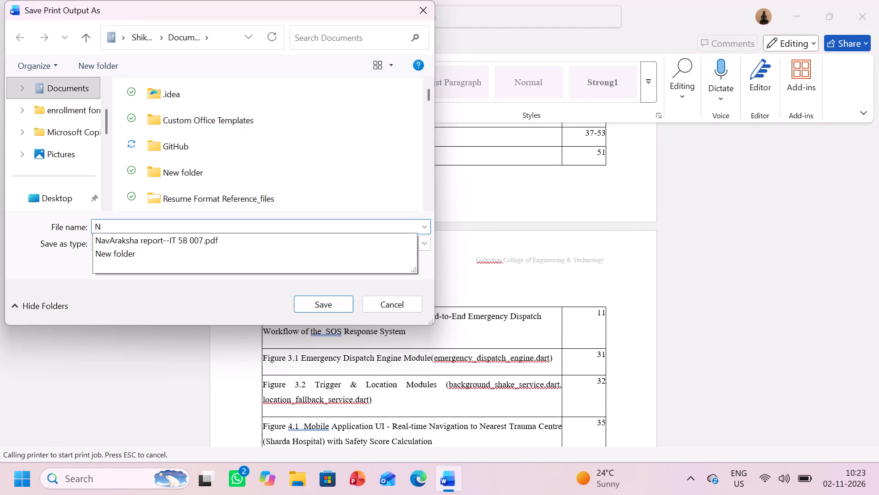
{"action": "type", "text": "av"}
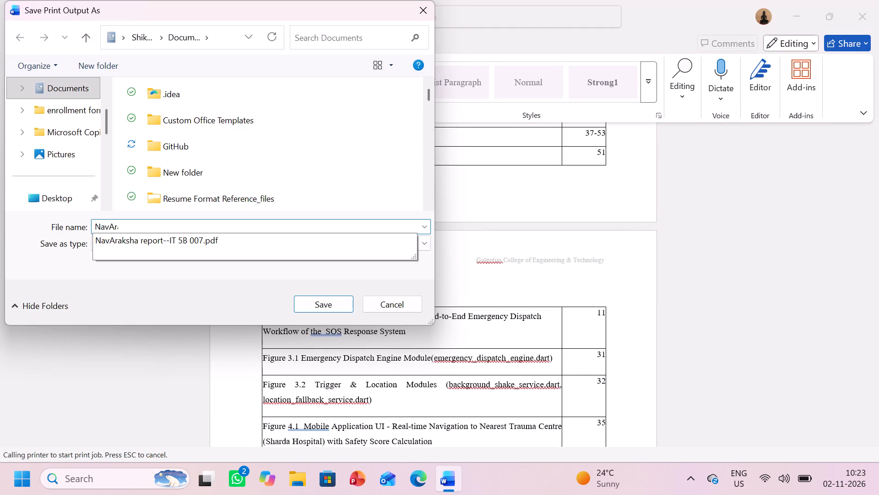
{"action": "type", "text": "ksha"}
{"action": "key", "text": "space"}
{"action": "type", "text": "report"}
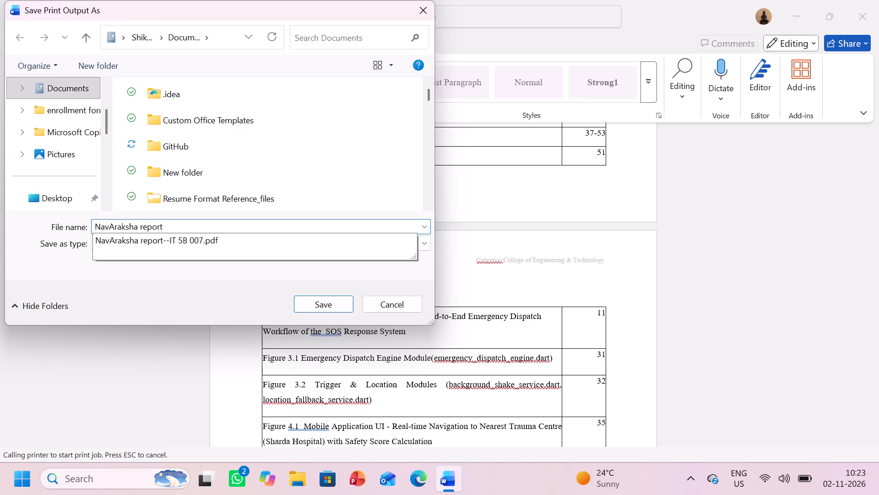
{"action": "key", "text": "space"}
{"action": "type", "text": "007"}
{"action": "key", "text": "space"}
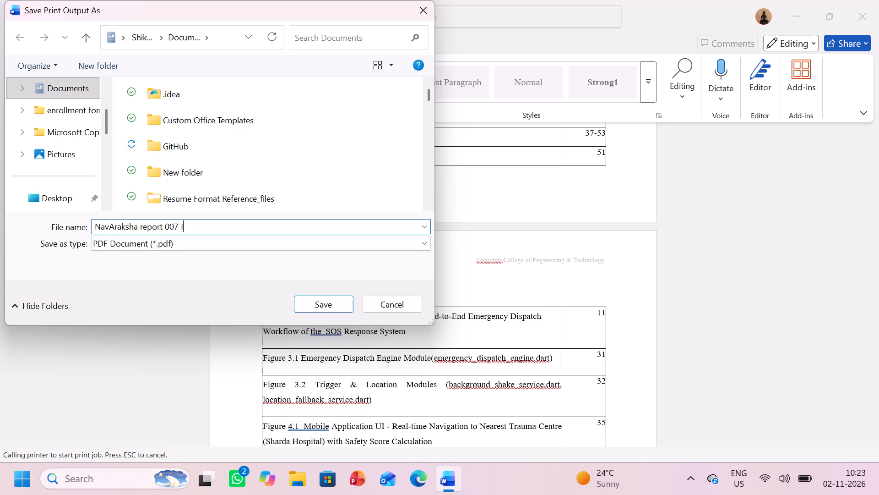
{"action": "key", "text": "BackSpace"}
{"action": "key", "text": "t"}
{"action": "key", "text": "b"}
Save the PDF printout of the report in the Documents folder under the name "NavAraksha report 007 IT - B".
{"action": "left_click", "coordinate": [324, 310]}
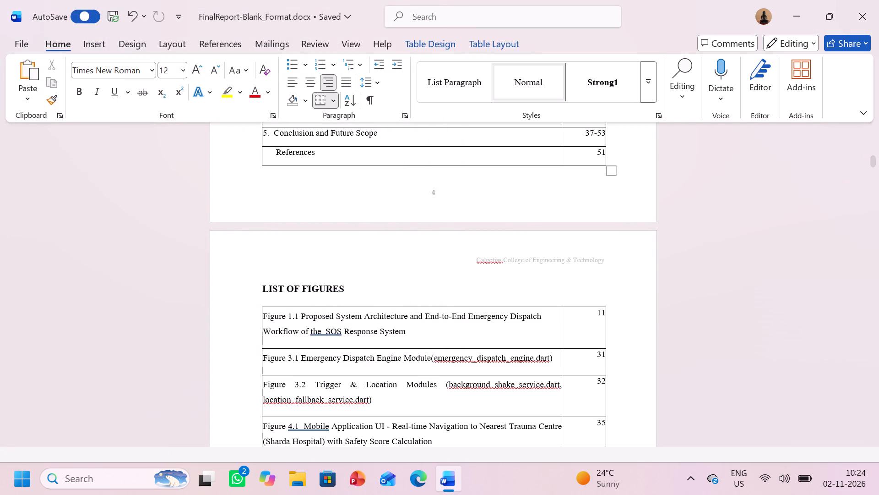
Close the report and Word, dismiss the pending-print prompt, and close the Microsoft Support page in the browser.
{"action": "left_click", "coordinate": [863, 20]}
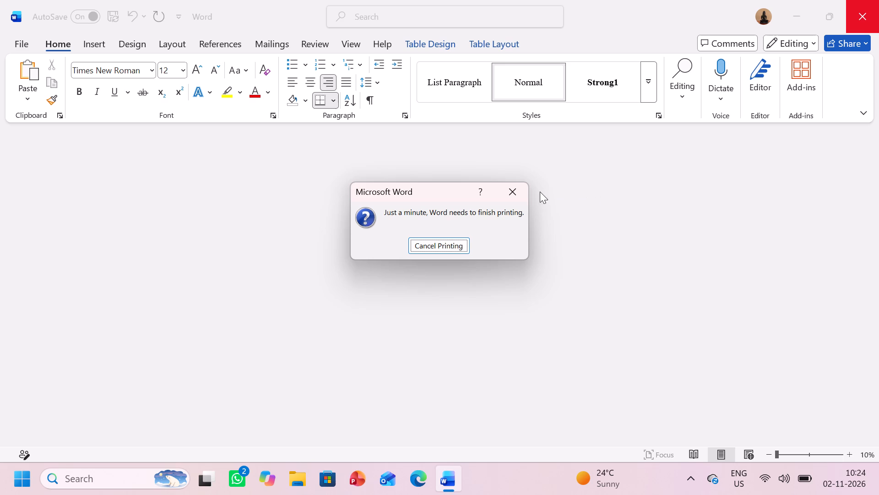
{"action": "left_click", "coordinate": [510, 194]}
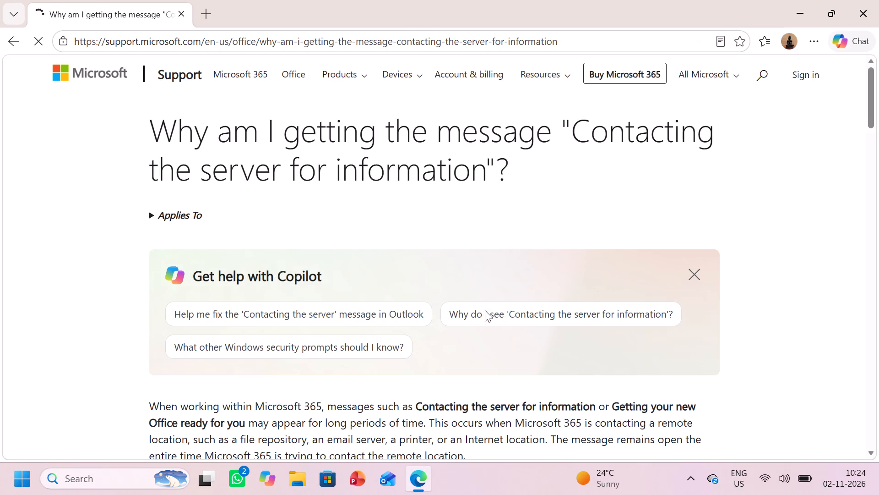
{"action": "left_click", "coordinate": [878, 18]}
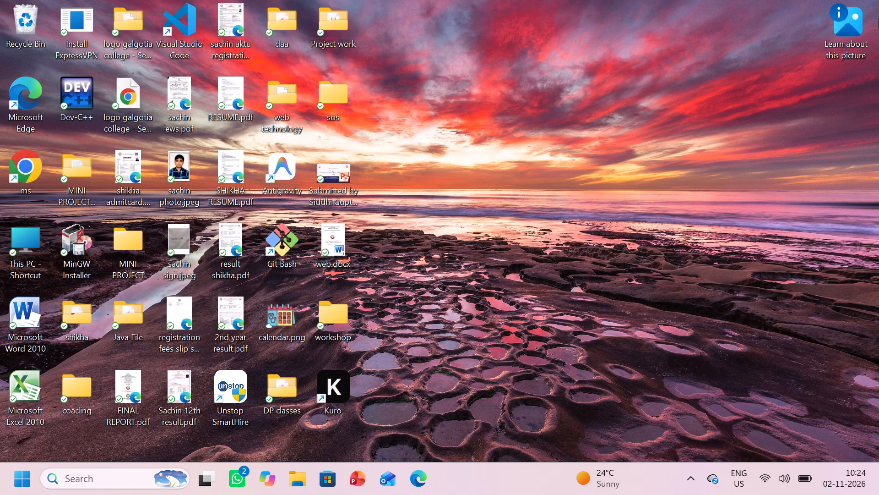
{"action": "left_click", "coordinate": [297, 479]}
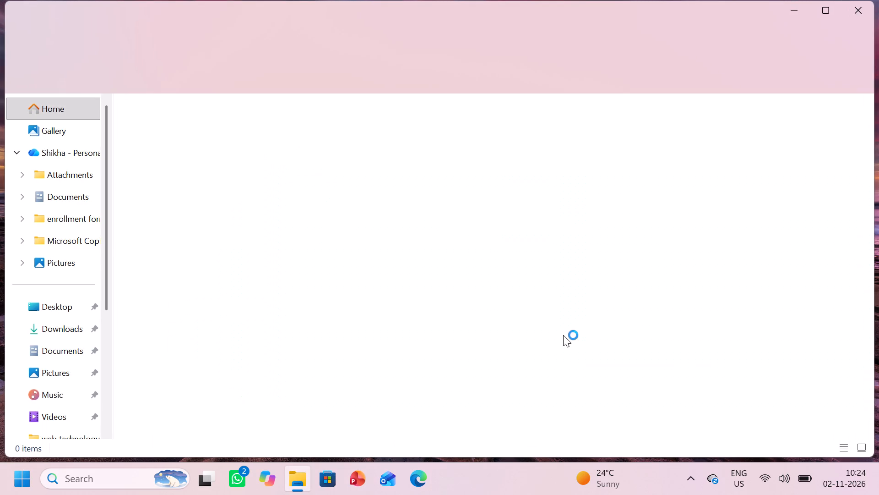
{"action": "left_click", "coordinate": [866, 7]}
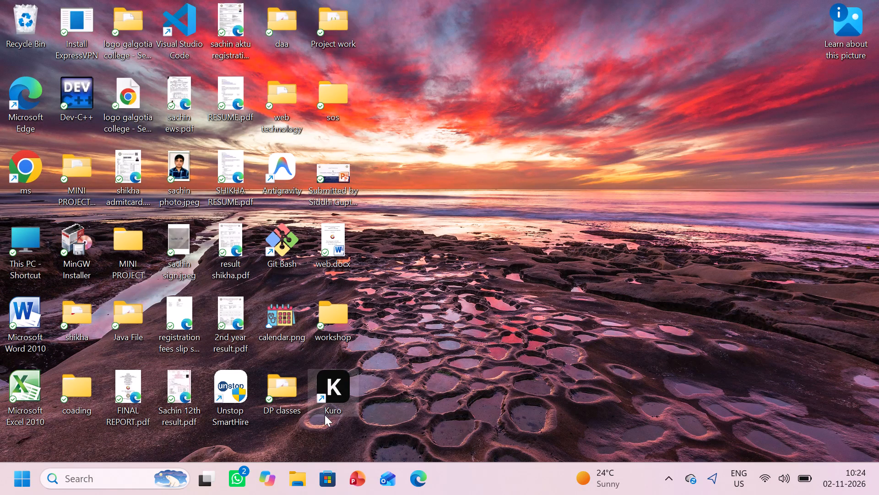
Switch to WhatsApp.
{"action": "left_click", "coordinate": [245, 480]}
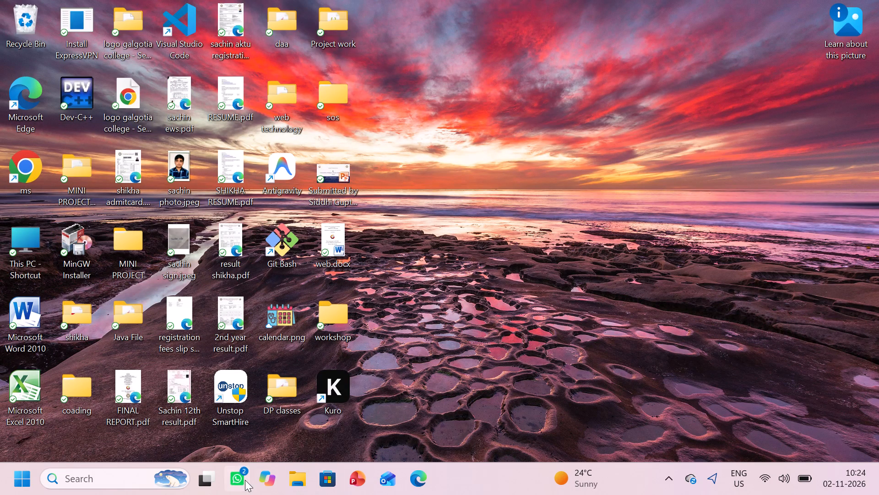